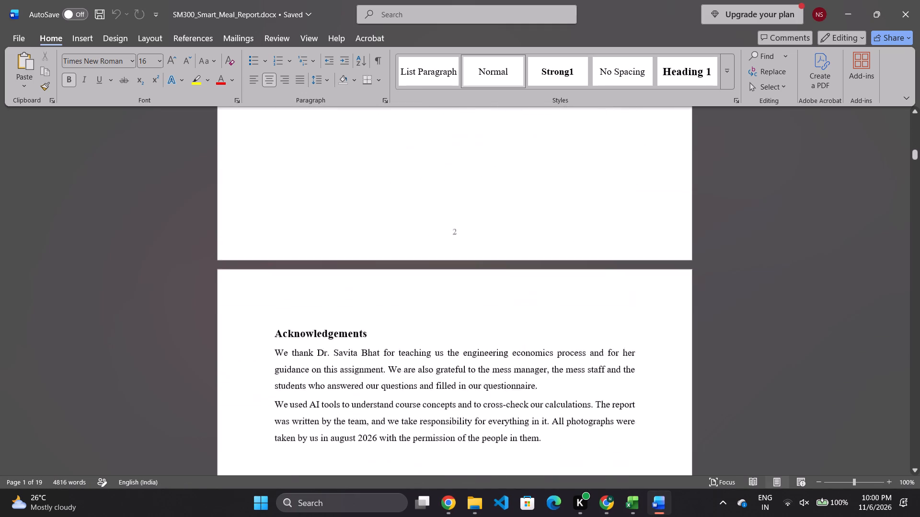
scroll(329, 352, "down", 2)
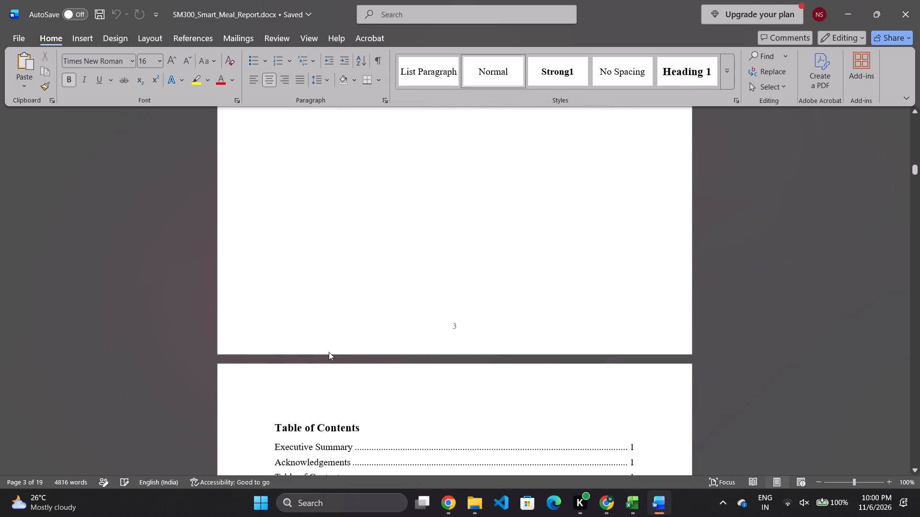
Delete the two-cell Figure 1 placeholder table for the serving line and surplus food photos on page 6.
scroll(329, 352, "down", 3)
scroll(329, 352, "up", 2)
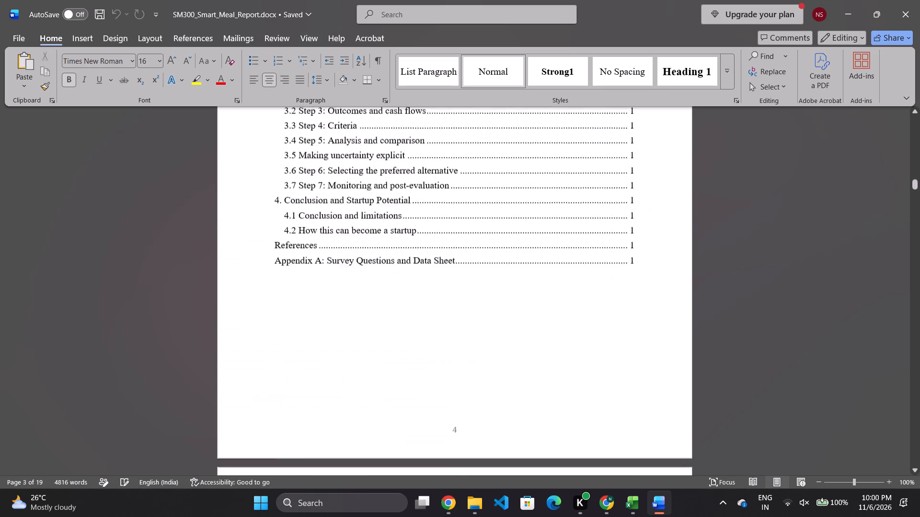
scroll(329, 352, "down", 9)
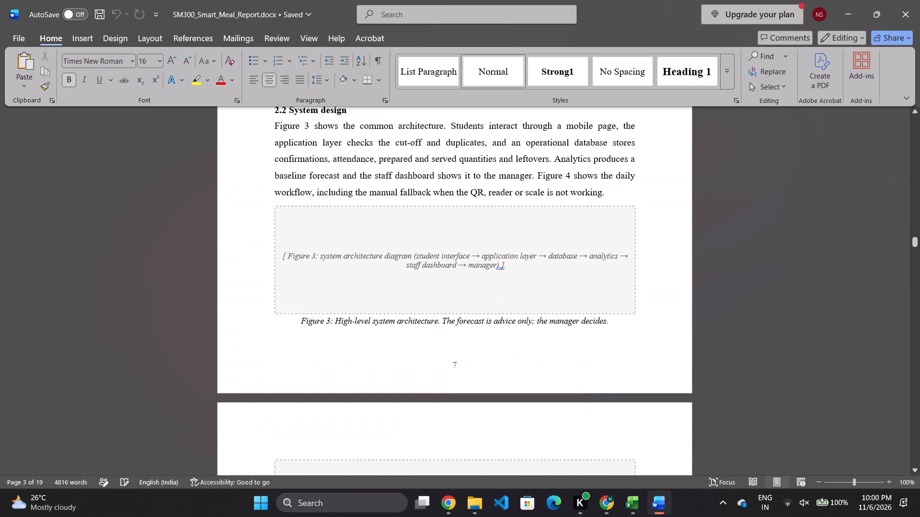
scroll(329, 352, "down", 3)
scroll(329, 352, "up", 6)
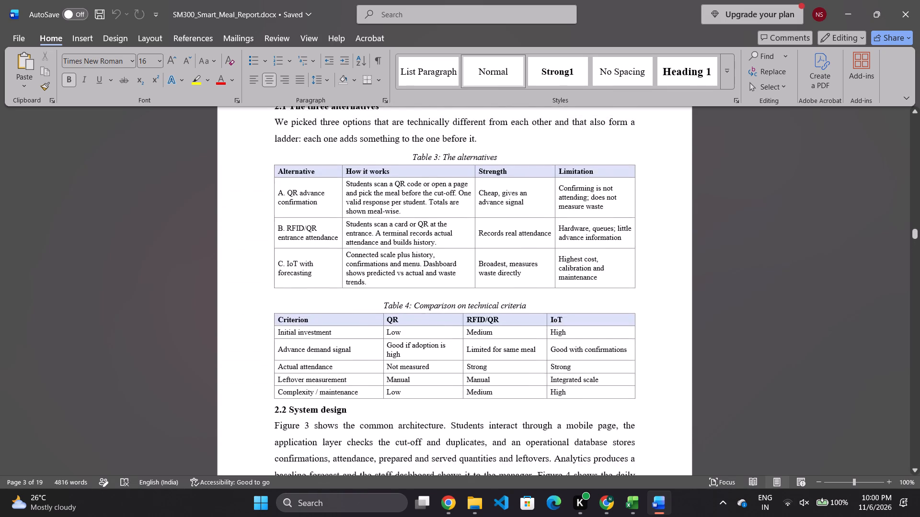
scroll(329, 352, "up", 2)
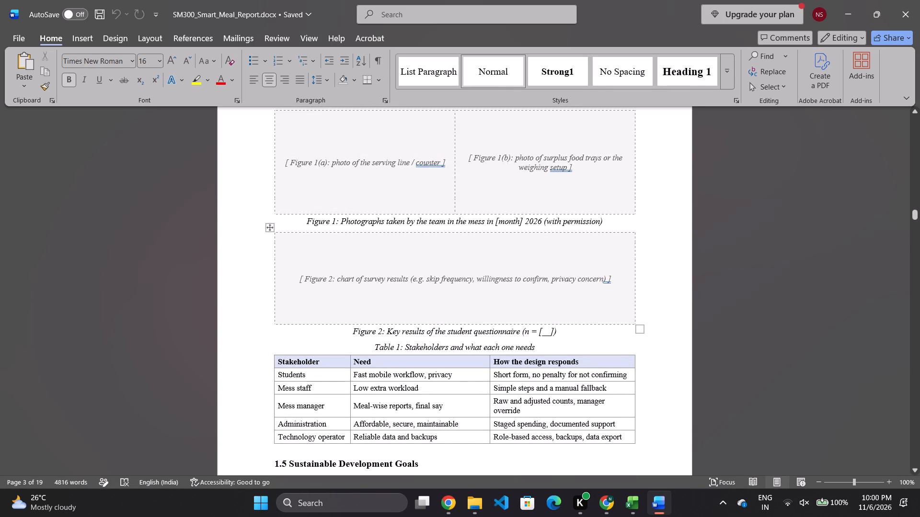
scroll(386, 290, "up", 1)
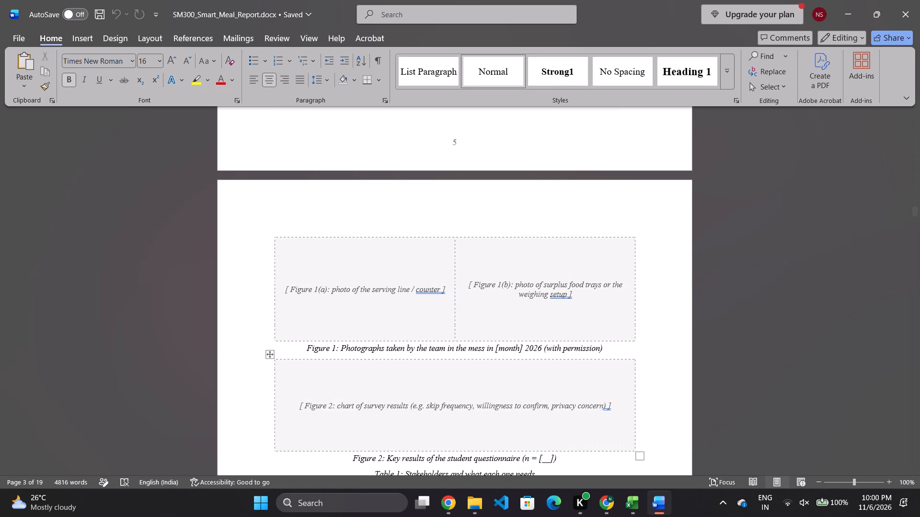
scroll(464, 339, "down", 1)
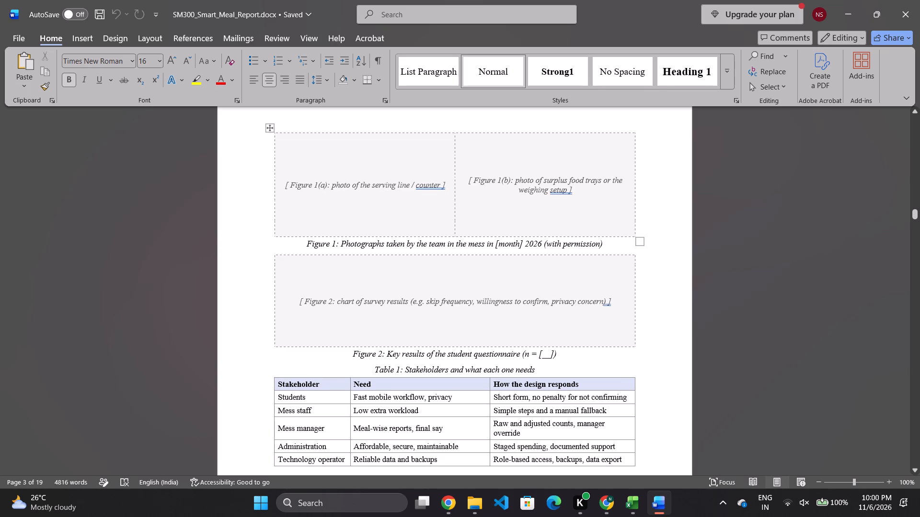
left_click(595, 204)
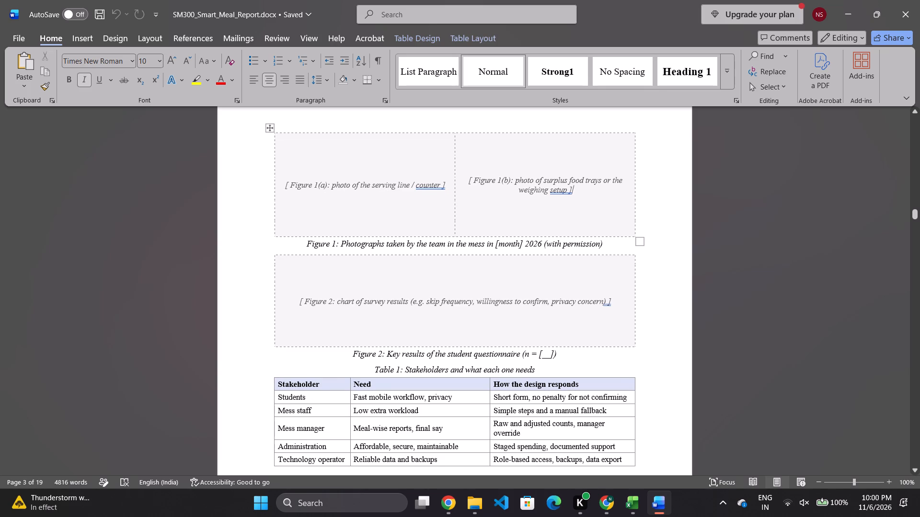
key("BackSpace")
key("BackSpace")
key("BackSpace")
key("BackSpace")
key("BackSpace")
key("BackSpace")
key("BackSpace")
key("BackSpace")
key("BackSpace")
key("BackSpace")
key("BackSpace")
key("BackSpace")
key("BackSpace")
key("BackSpace")
key("BackSpace")
key("BackSpace")
key("BackSpace")
key("BackSpace")
key("BackSpace")
key("BackSpace")
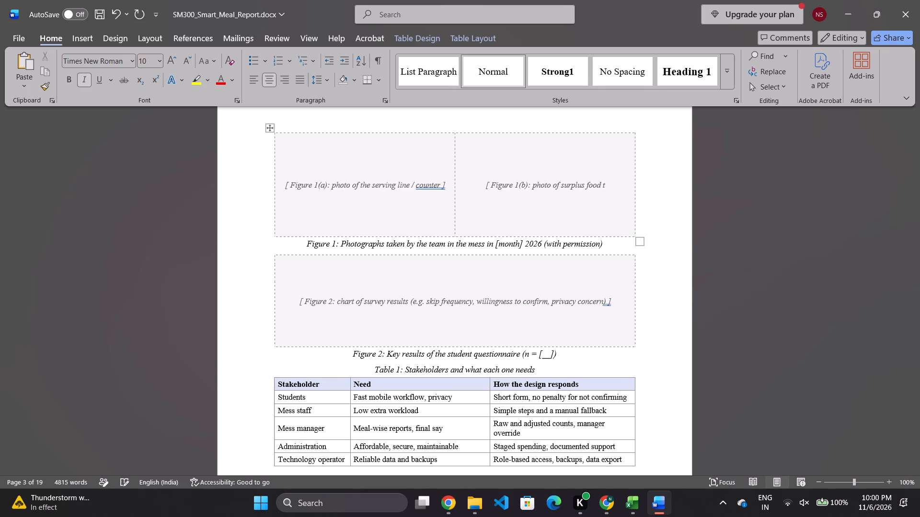
left_click(663, 231)
left_click(534, 197)
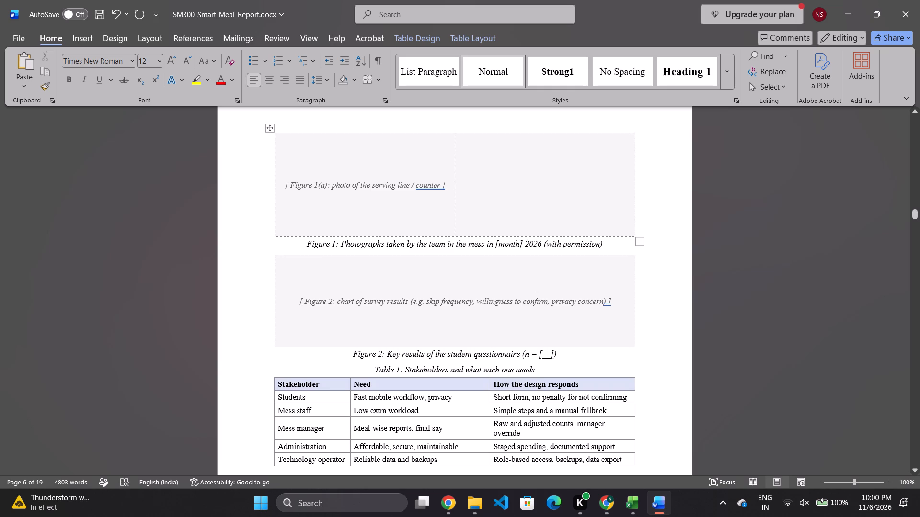
left_click_drag(534, 197, 330, 180)
key("BackSpace")
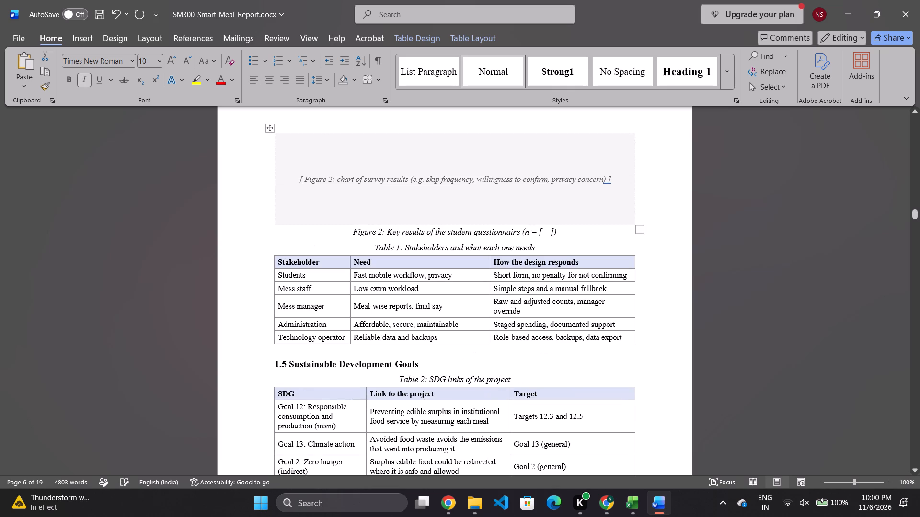
Delete the Figure 2 survey chart placeholder together with its caption above Table 1.
left_click_drag(575, 235, 389, 177)
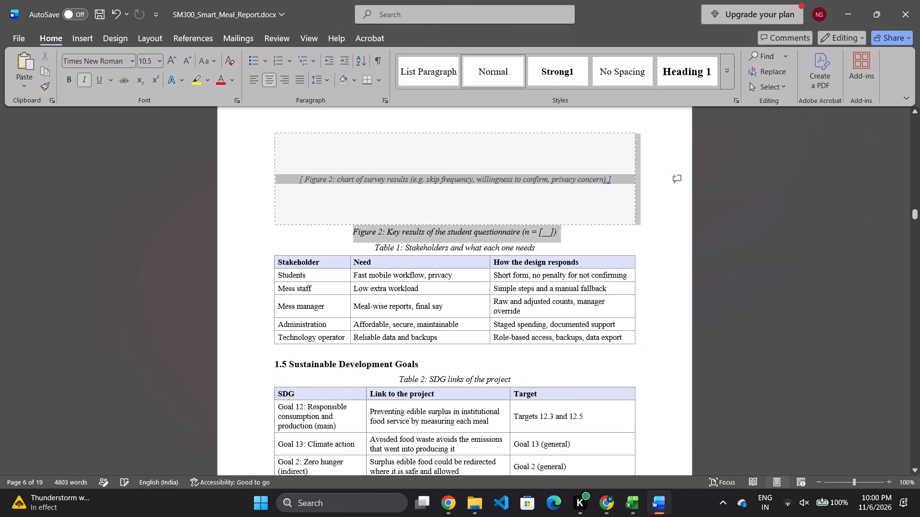
left_click_drag(389, 177, 364, 169)
key("BackSpace")
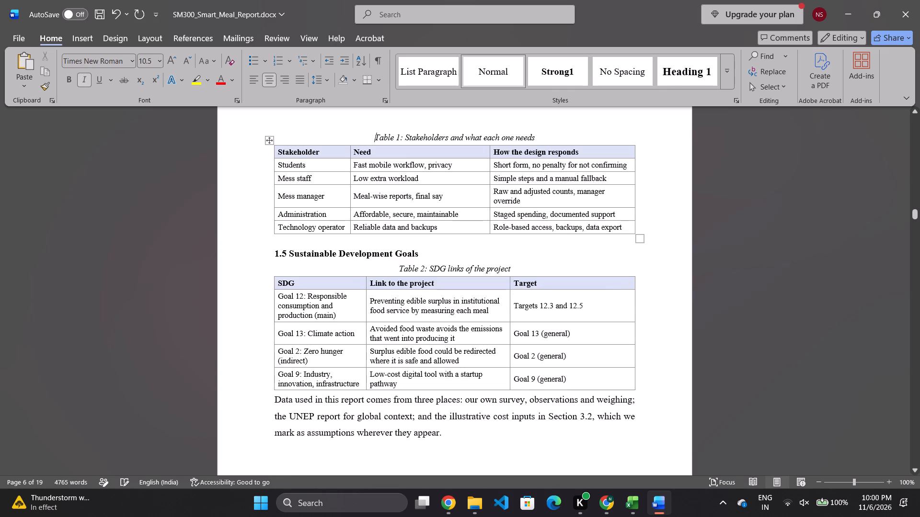
Delete the Figure 1 photographs caption at the end of page 5.
scroll(364, 169, "up", 2)
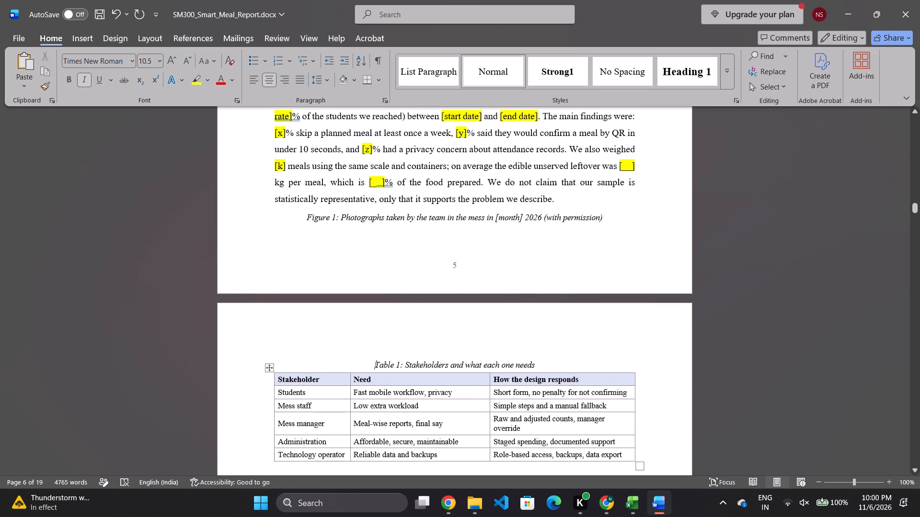
left_click_drag(606, 220, 296, 225)
key("BackSpace")
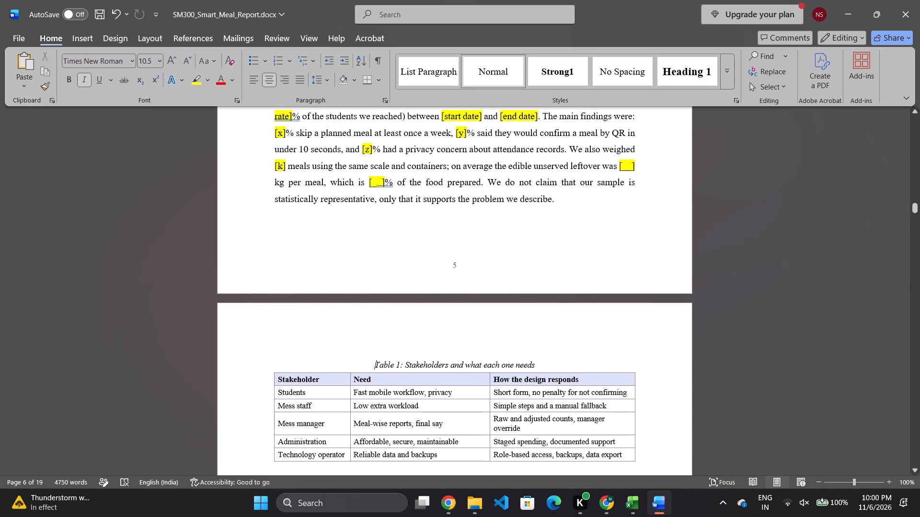
Add blank lines after the survey findings paragraph and insert the WhatsApp Image 2026-11-06 at 9.49.46 photo from Downloads above Table 1.
left_click(565, 210)
key("Return")
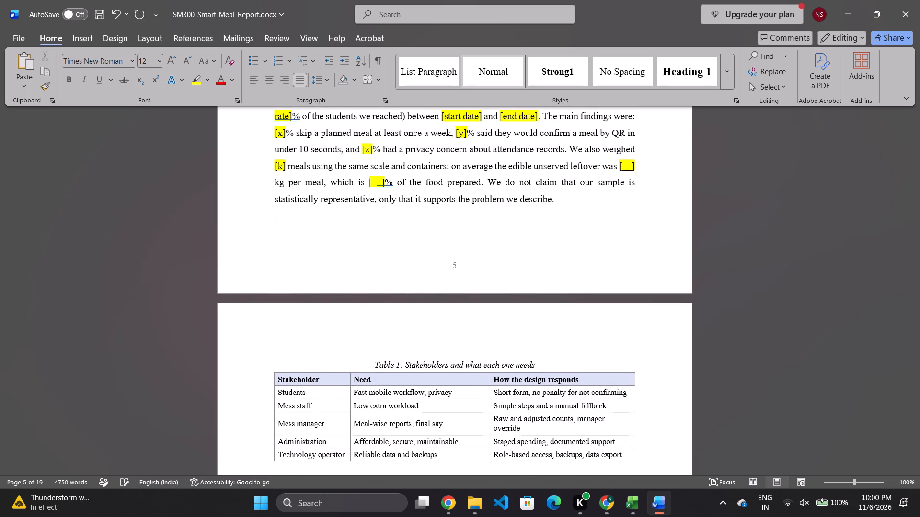
key("Return")
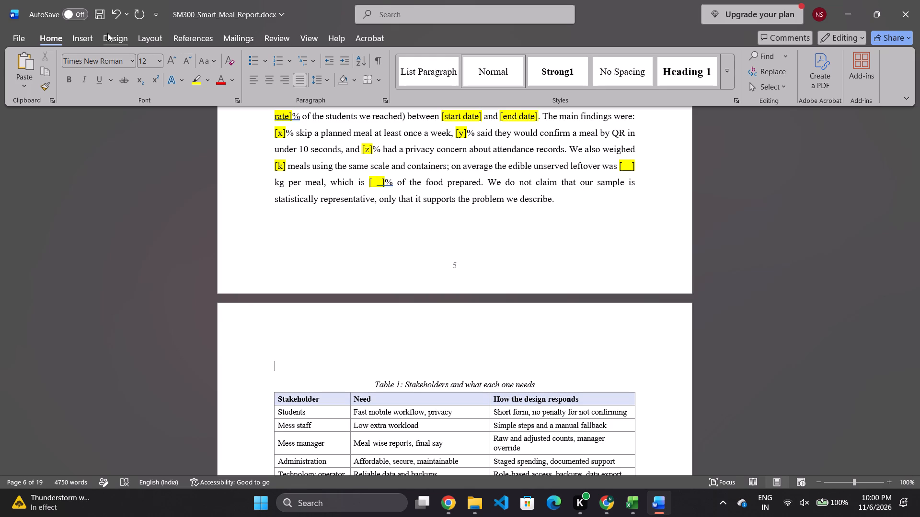
left_click(76, 34)
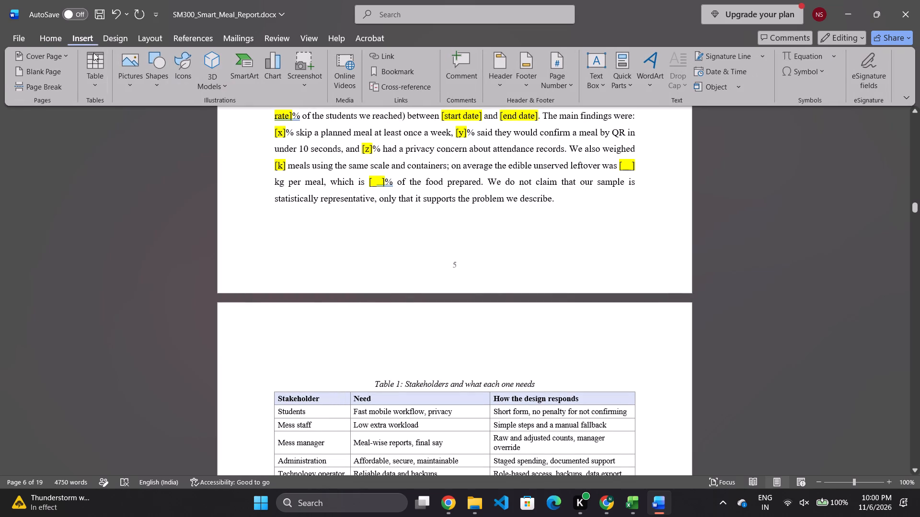
left_click(137, 73)
left_click(155, 120)
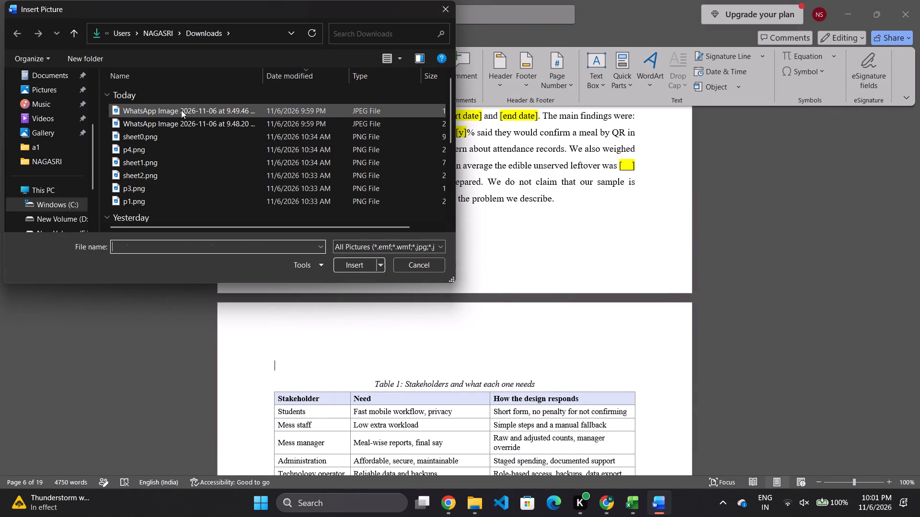
left_click(181, 110)
left_click(349, 262)
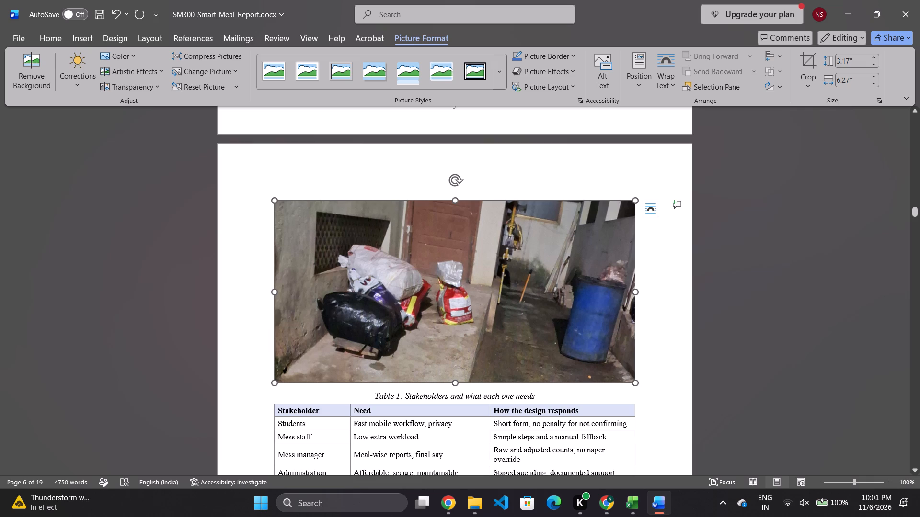
Shrink the inserted waste photo above Table 1 to about 2.55" high by 4.07" wide.
left_click_drag(634, 295, 563, 305)
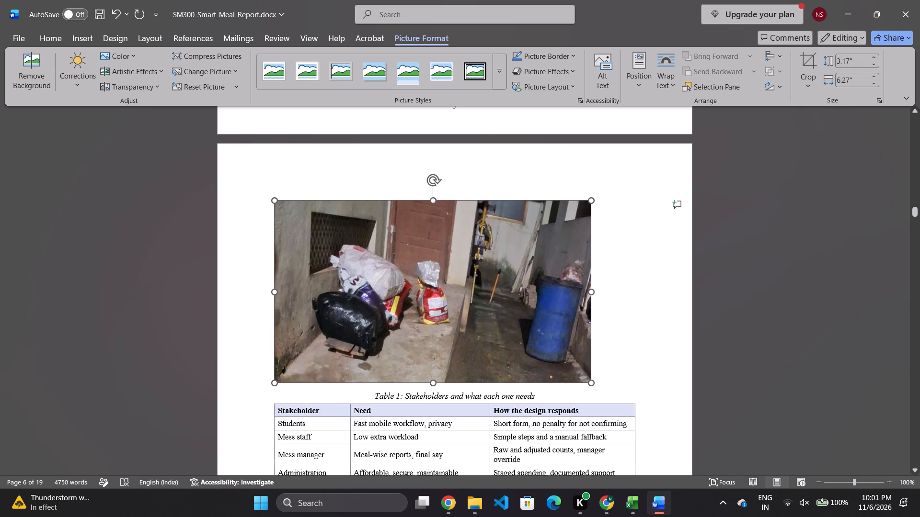
left_click_drag(563, 305, 620, 290)
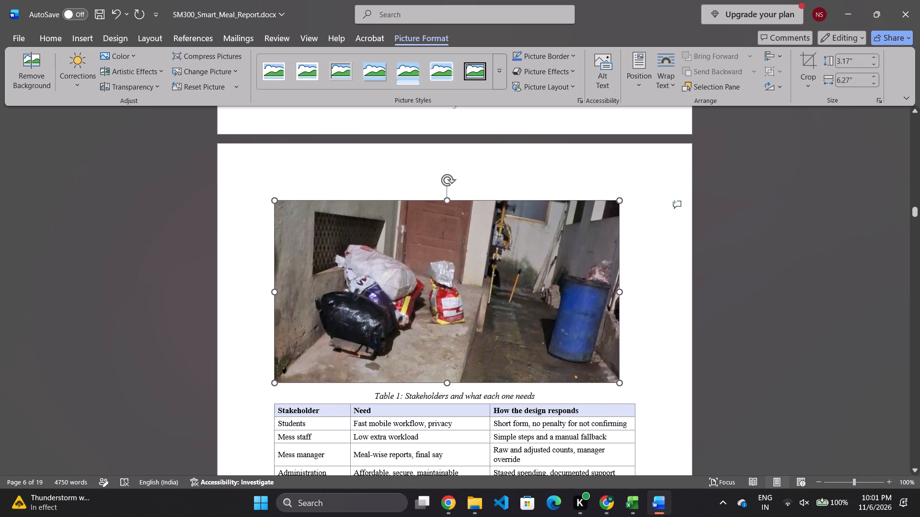
left_click_drag(620, 290, 508, 303)
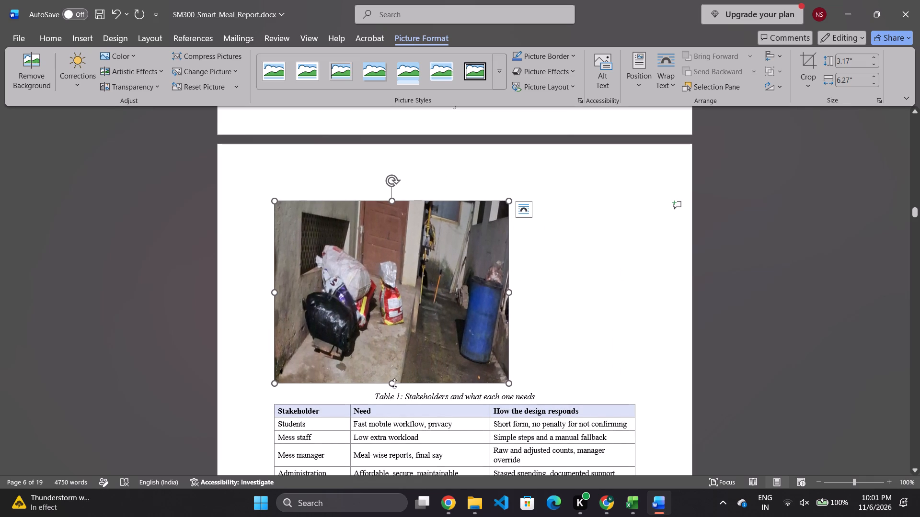
left_click_drag(393, 383, 405, 348)
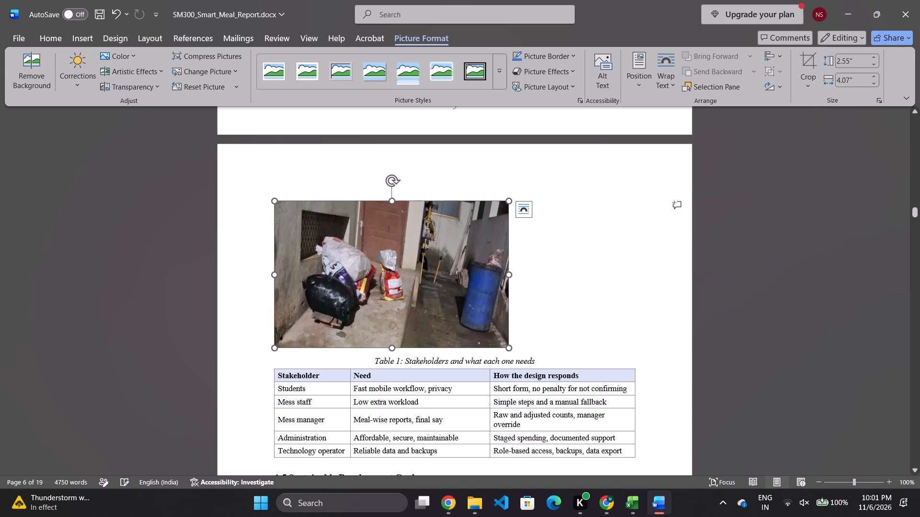
left_click(545, 325)
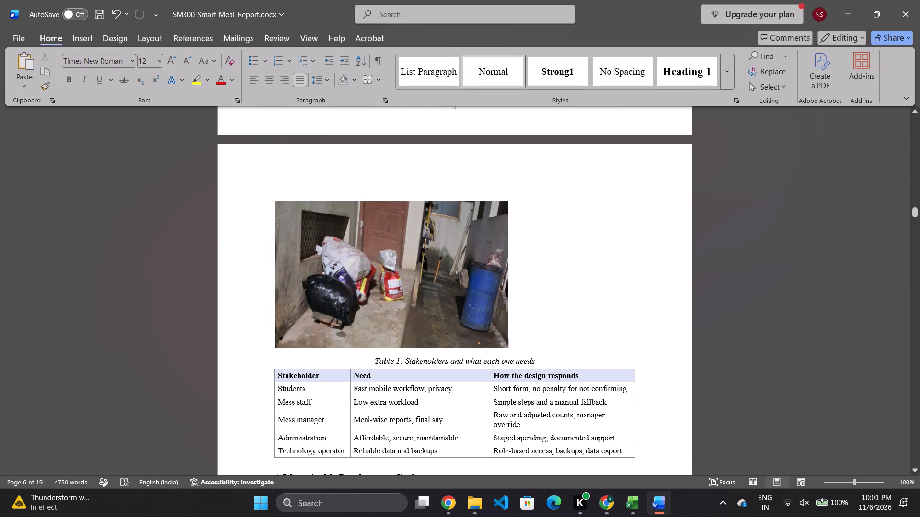
Undo the last height change of the garbage bags photo above Table 1.
left_click(426, 285)
key("Tab")
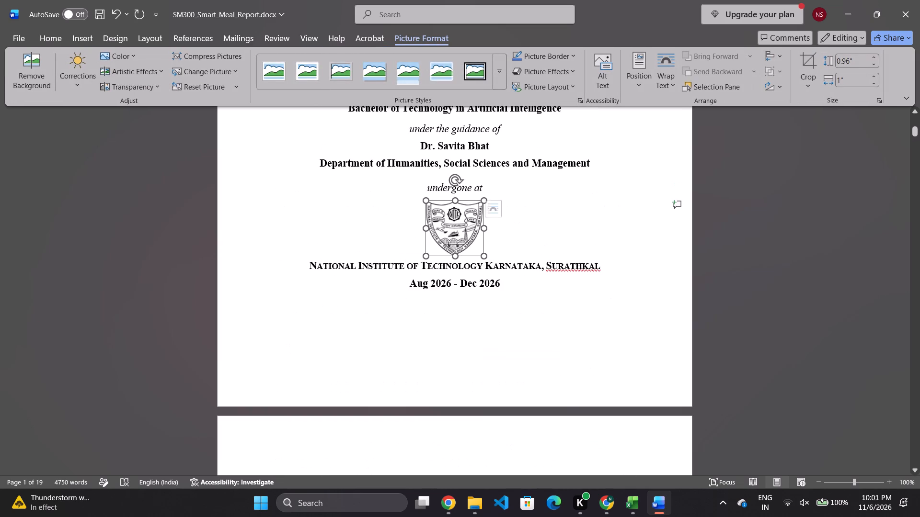
left_click(113, 8)
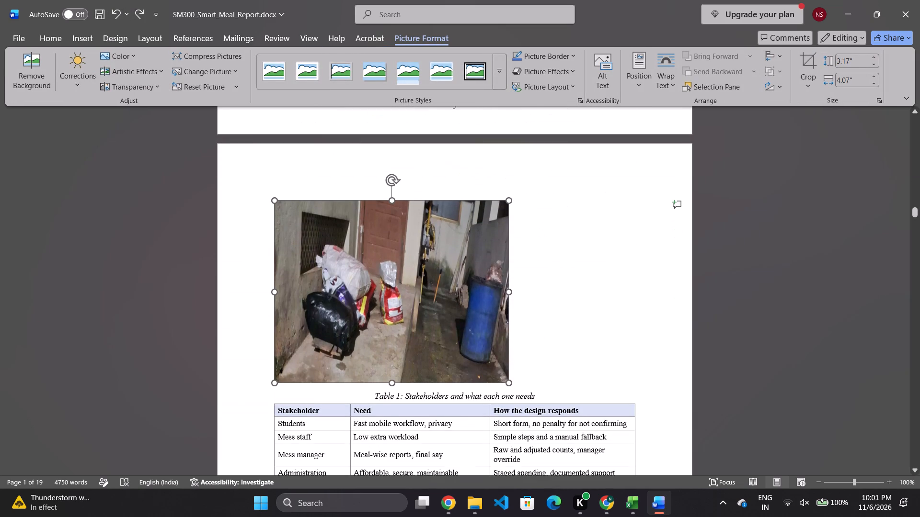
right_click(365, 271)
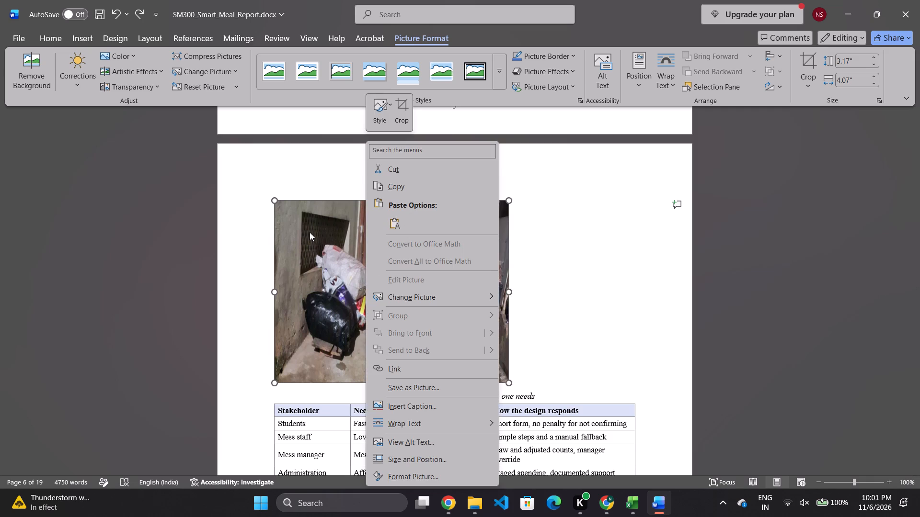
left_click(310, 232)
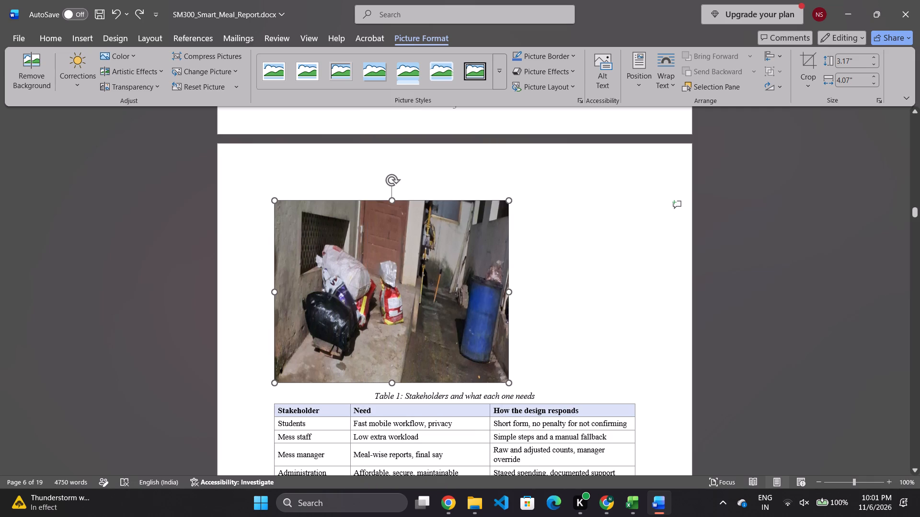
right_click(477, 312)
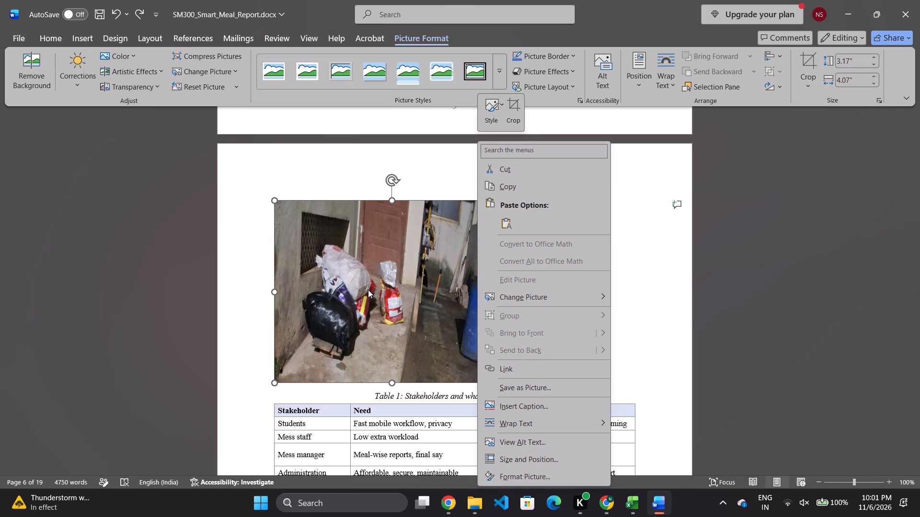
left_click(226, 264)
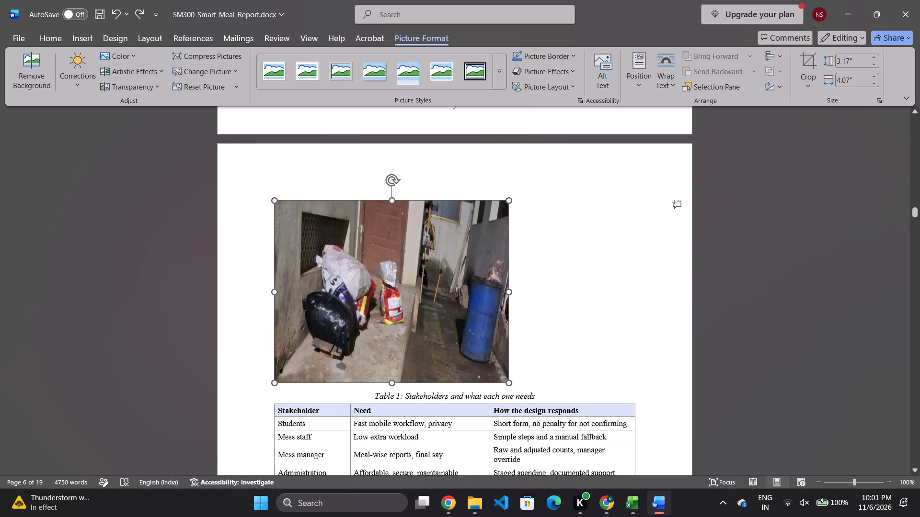
Insert the Downloads picture "WhatsApp Image 2026-11-06 at 9.48.20 PM" on a new line between the garbage bags photo and the Table 1 caption.
left_click(414, 280)
left_click(256, 301)
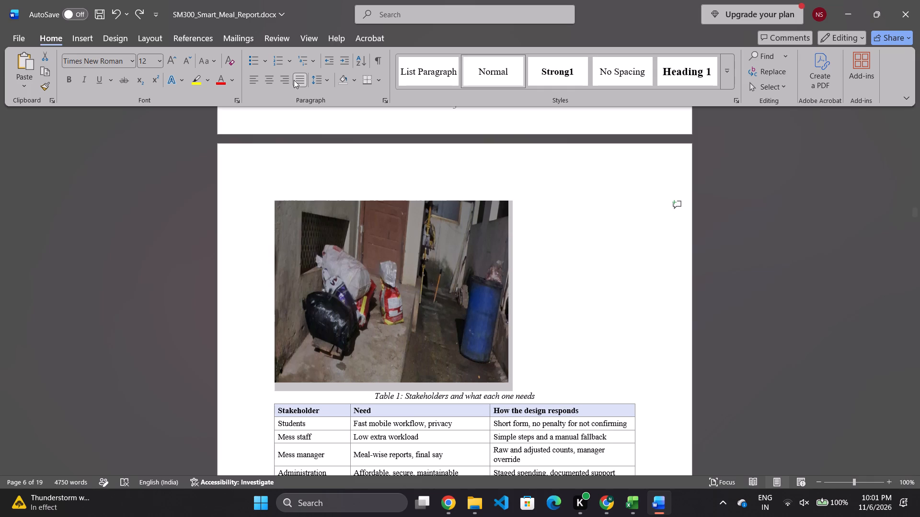
left_click(515, 290)
left_click(527, 292)
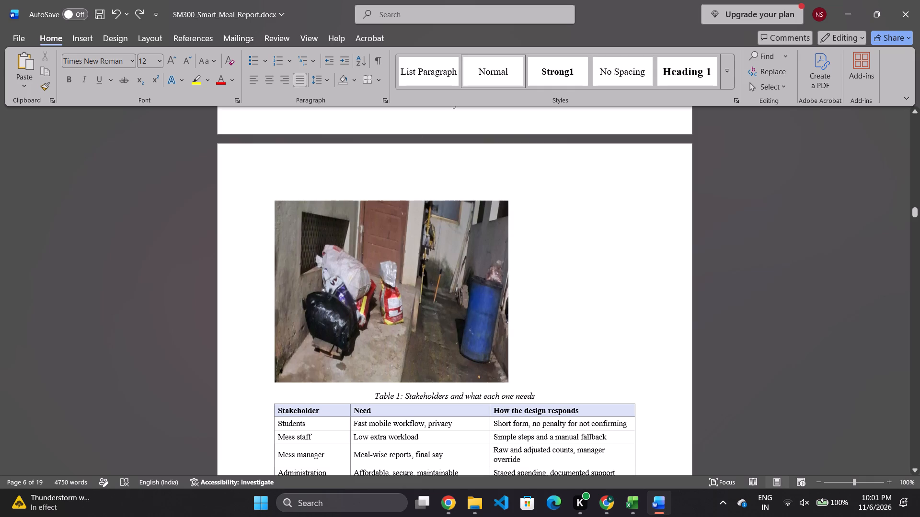
key("Return")
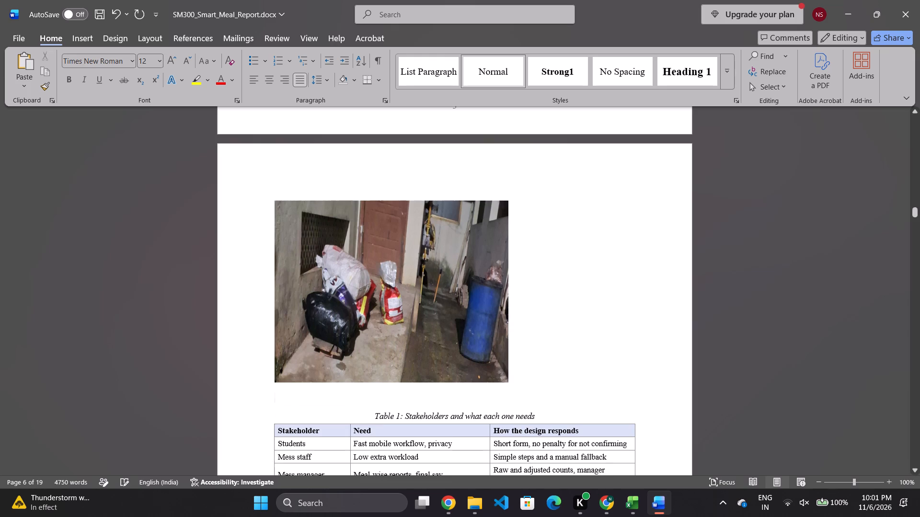
left_click(74, 38)
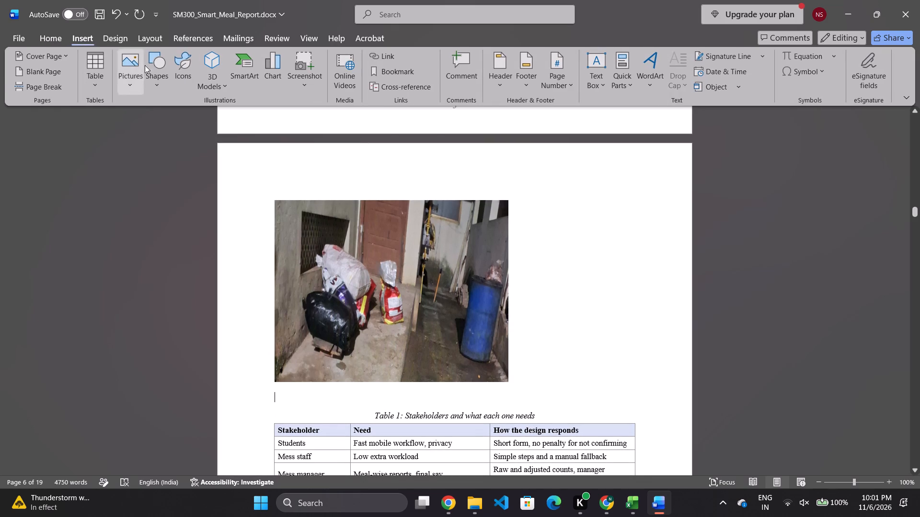
left_click(134, 74)
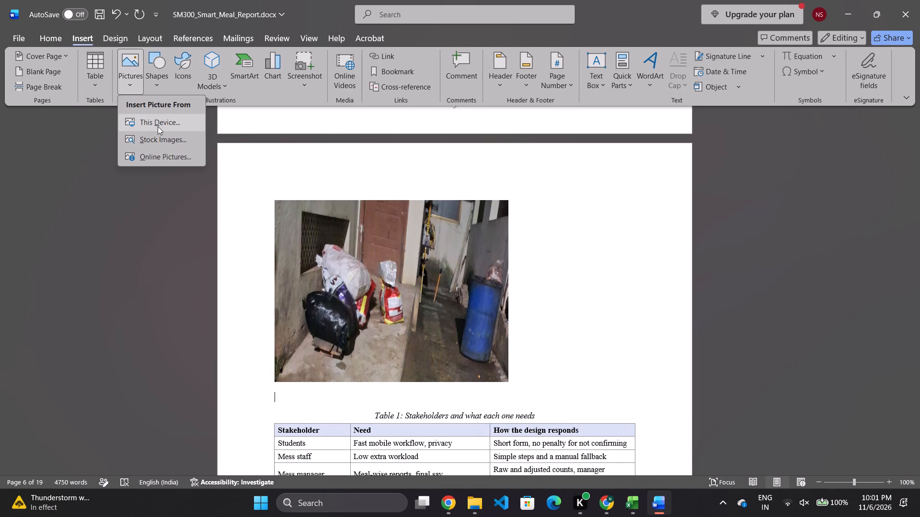
left_click(158, 126)
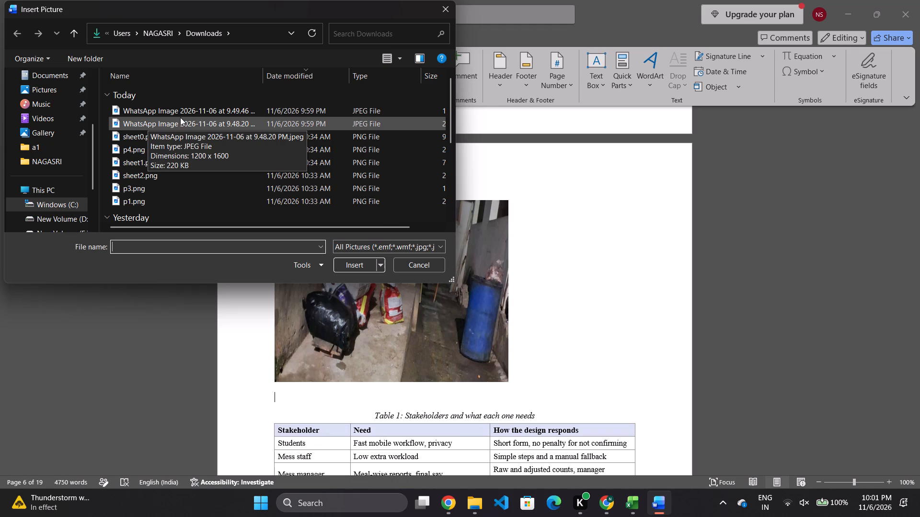
left_click(180, 117)
left_click(373, 267)
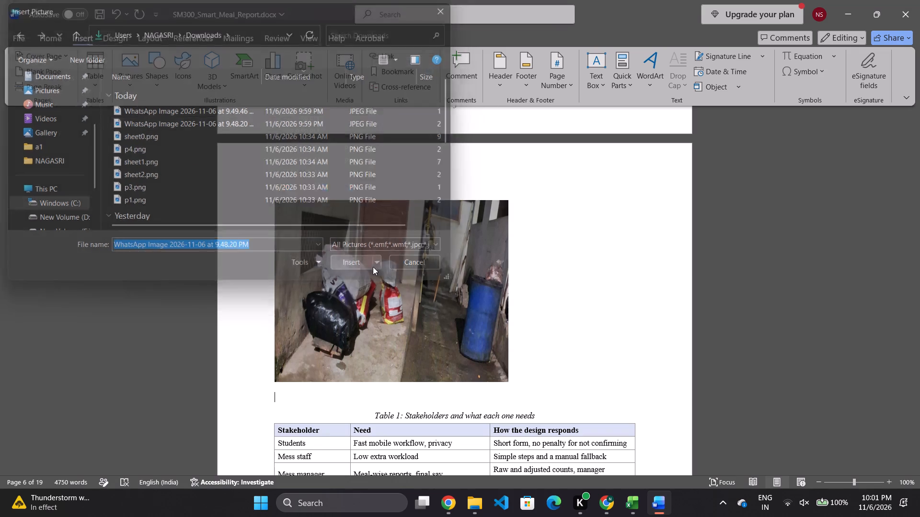
Reduce the height of the new dustbin photo and narrow it to about the width of the garbage bags photo above.
scroll(376, 291, "down", 2)
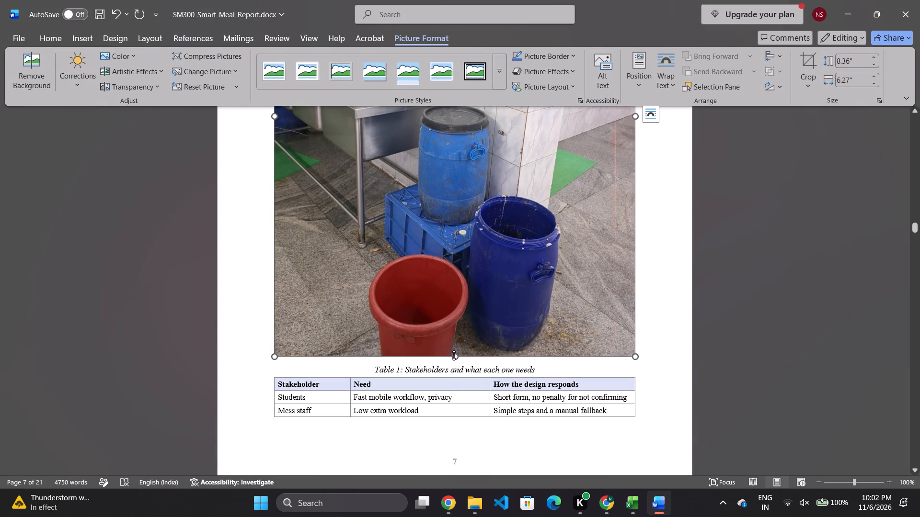
left_click_drag(454, 355, 442, 277)
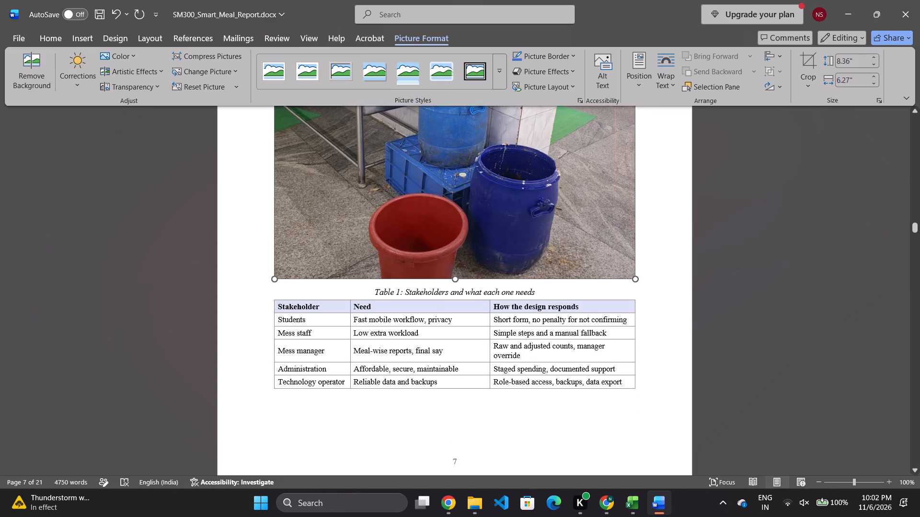
left_click_drag(442, 277, 426, 209)
scroll(426, 209, "up", 1)
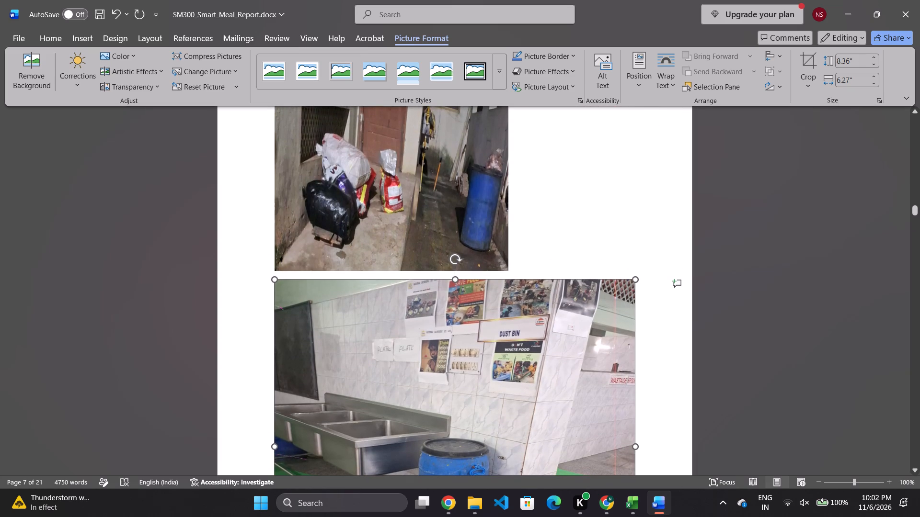
left_click_drag(637, 447, 503, 418)
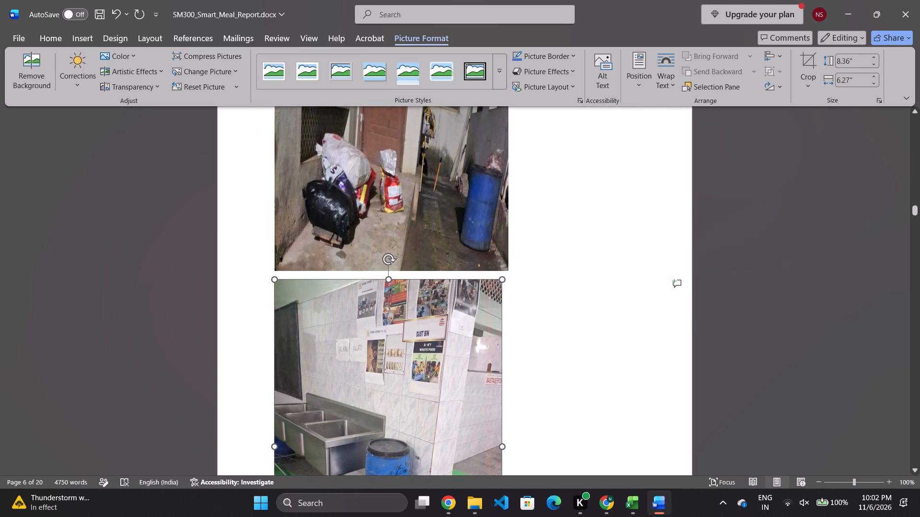
Resize the wash area bins photo to about 4.09" wide and 3.31" high.
left_click_drag(503, 418, 510, 416)
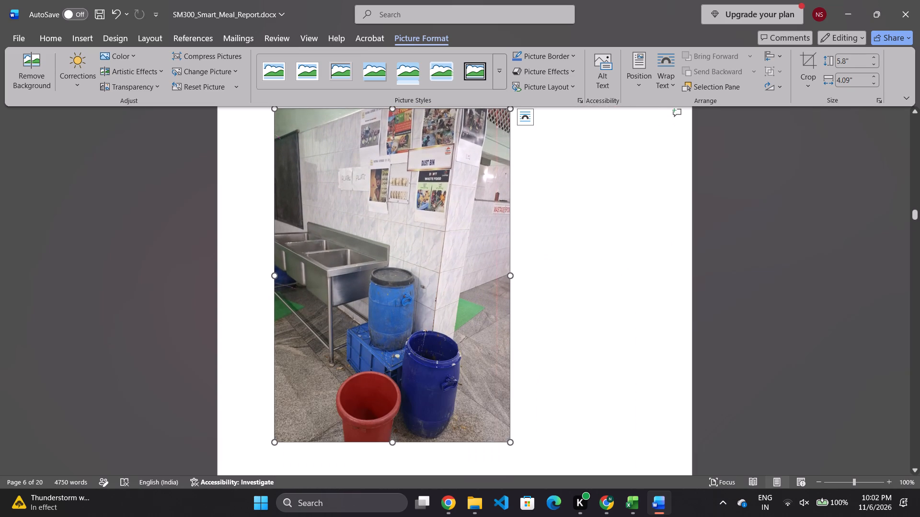
left_click_drag(393, 444, 394, 299)
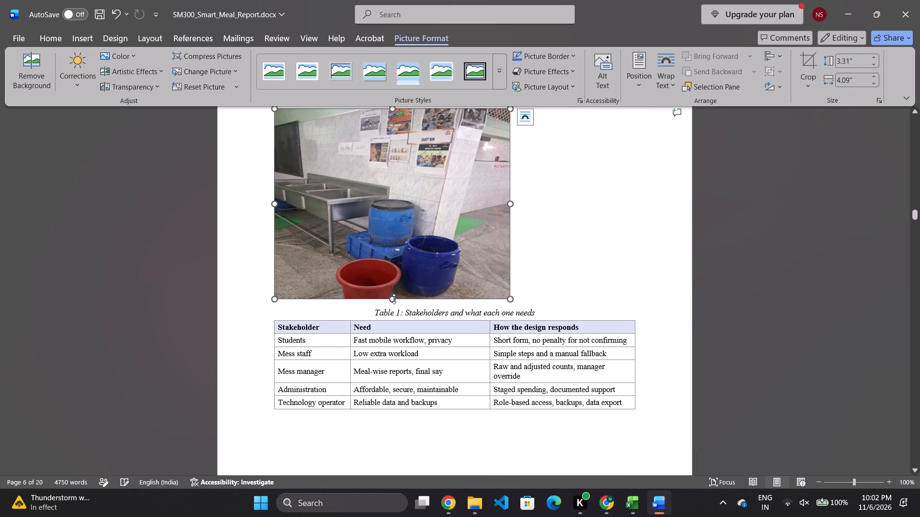
Add a line below the wash area bins photo reading "Trash cans of food from non veg mess of girls hostel.".
scroll(394, 299, "up", 1)
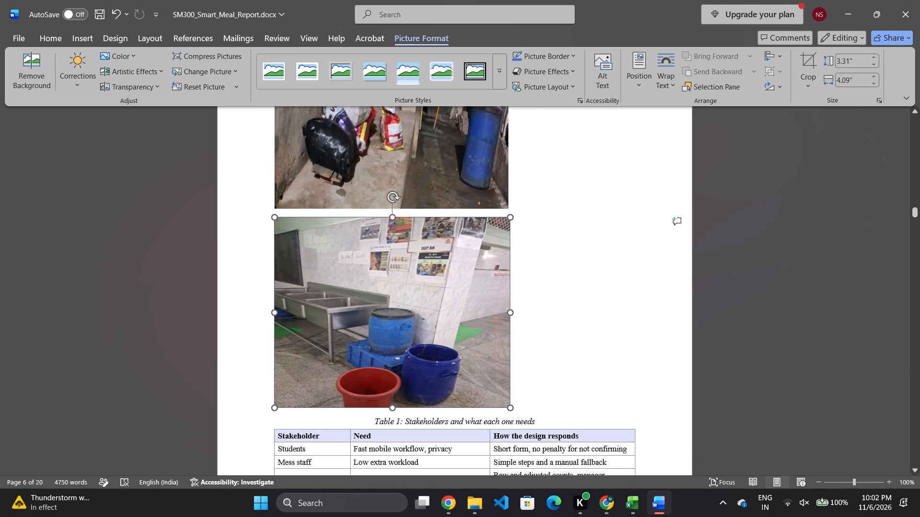
left_click(525, 392)
key("Return")
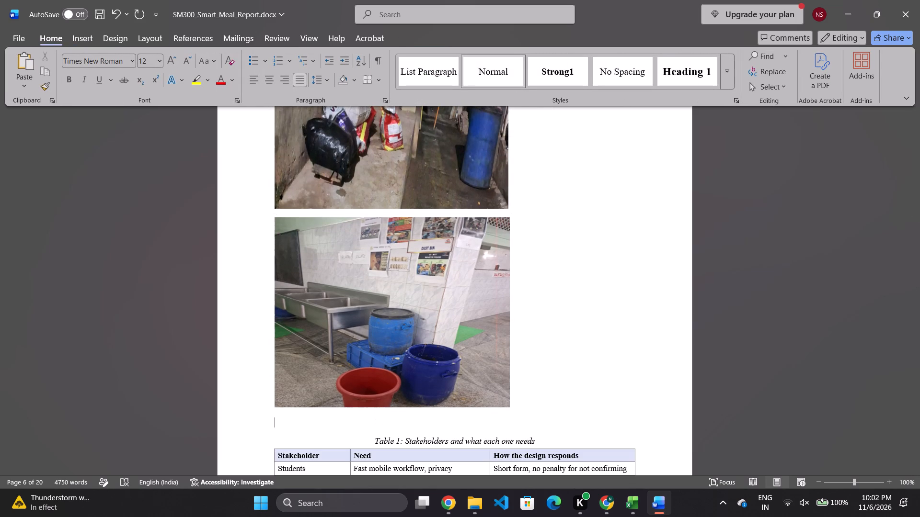
type("these a")
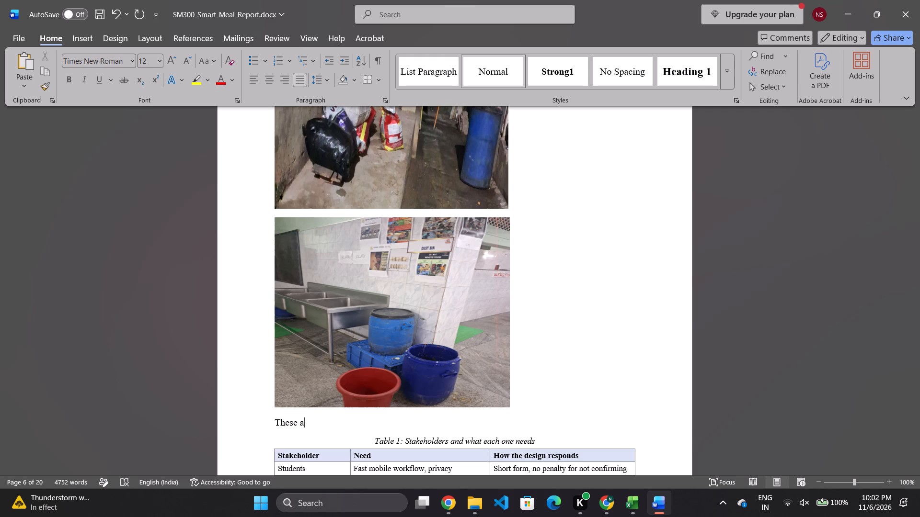
key("BackSpace")
key("BackSpace")
key("BackSpace")
key("BackSpace")
key("BackSpace")
key("BackSpace")
key("BackSpace")
type("trash cans of fo")
key("BackSpace")
key("BackSpace")
type("food")
key("space")
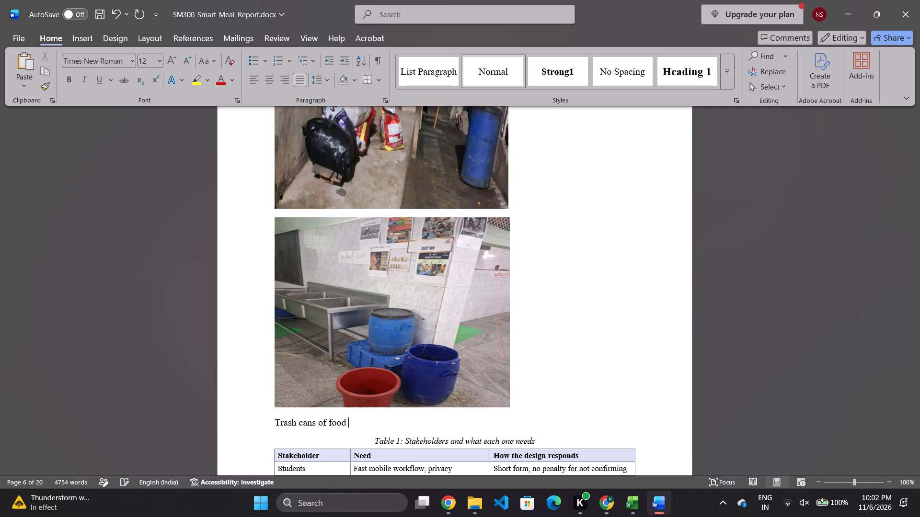
type("from")
key("space")
type("non veg")
key("space")
type("mess ofg")
key("BackSpace")
key("space")
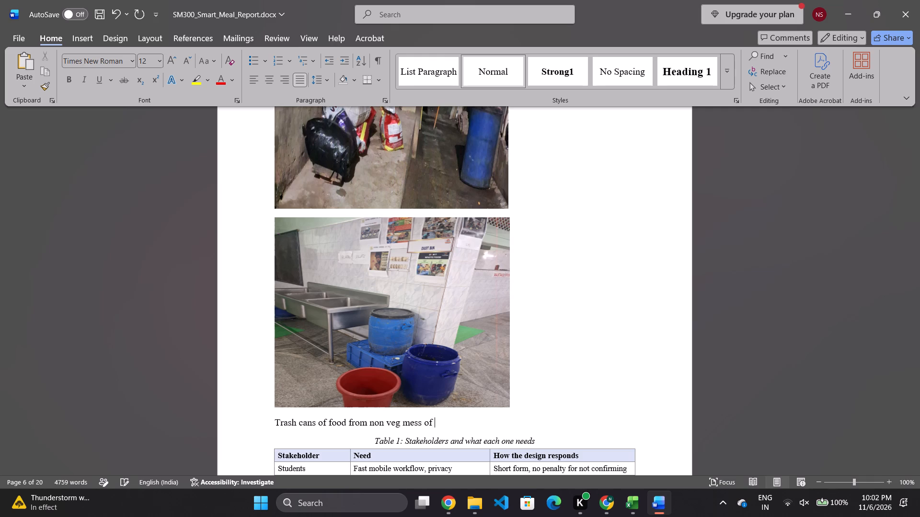
type("go")
key("BackSpace")
type("irls hostel")
key("period")
key("space")
Start a second sentence in the photo description with "It's".
type("ts a")
key("space")
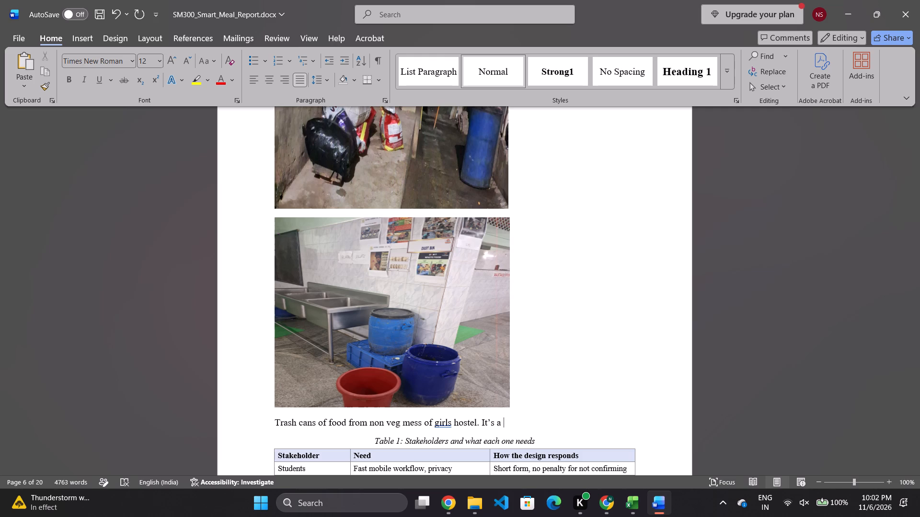
key("BackSpace")
key("BackSpace")
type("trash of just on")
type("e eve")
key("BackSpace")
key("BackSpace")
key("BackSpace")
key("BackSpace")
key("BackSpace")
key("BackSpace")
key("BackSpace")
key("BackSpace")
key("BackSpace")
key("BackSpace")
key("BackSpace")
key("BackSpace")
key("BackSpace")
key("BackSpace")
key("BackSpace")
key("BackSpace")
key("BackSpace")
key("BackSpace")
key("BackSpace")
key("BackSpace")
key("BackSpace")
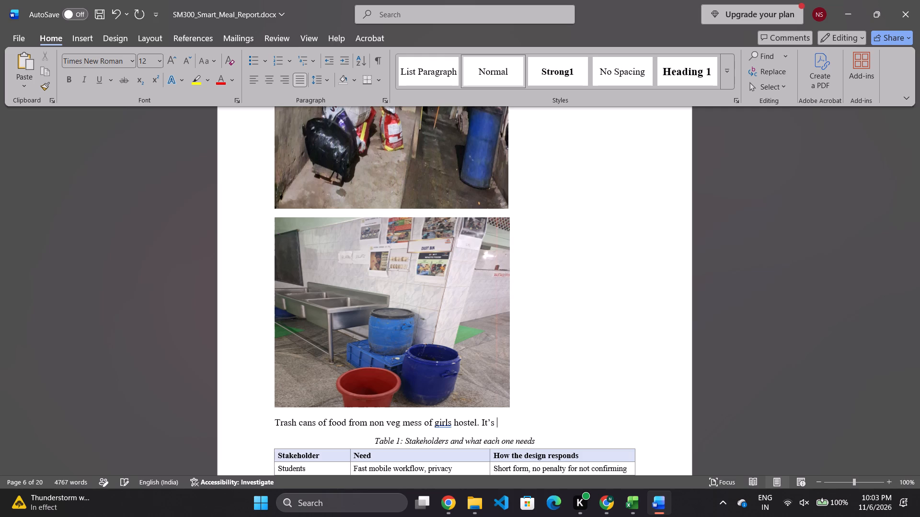
Complete the second sentence of the photo description as "It's waste of one night's food.".
key("e")
key("BackSpace")
type("waste of o")
type("ne night")
type("'s food")
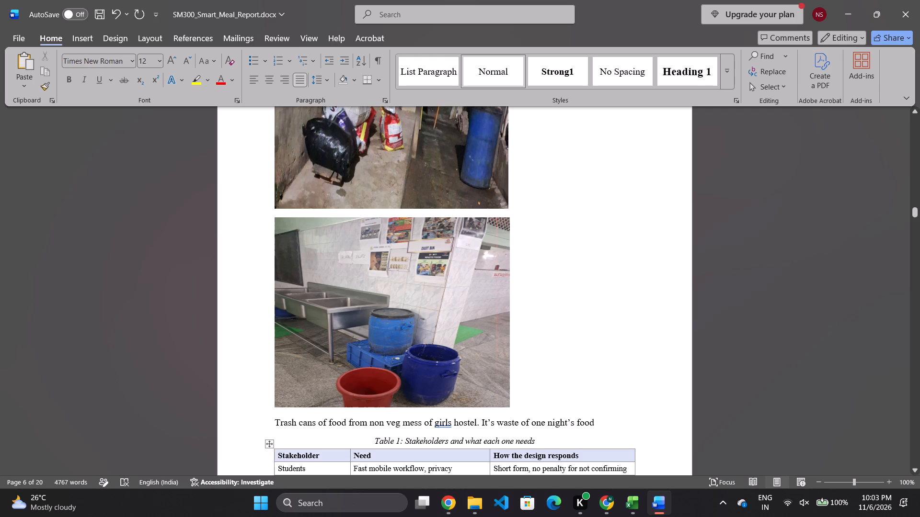
scroll(430, 382, "up", 2)
scroll(430, 382, "down", 3)
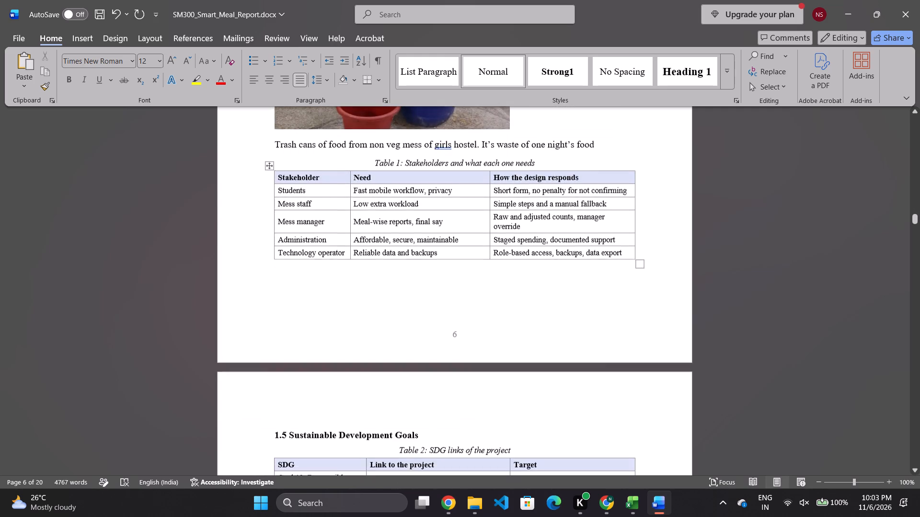
scroll(481, 281, "up", 1)
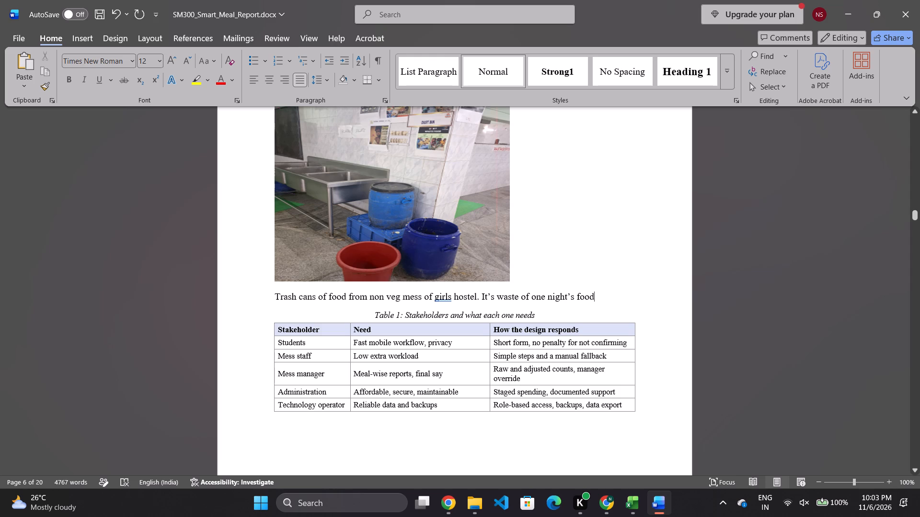
key("period")
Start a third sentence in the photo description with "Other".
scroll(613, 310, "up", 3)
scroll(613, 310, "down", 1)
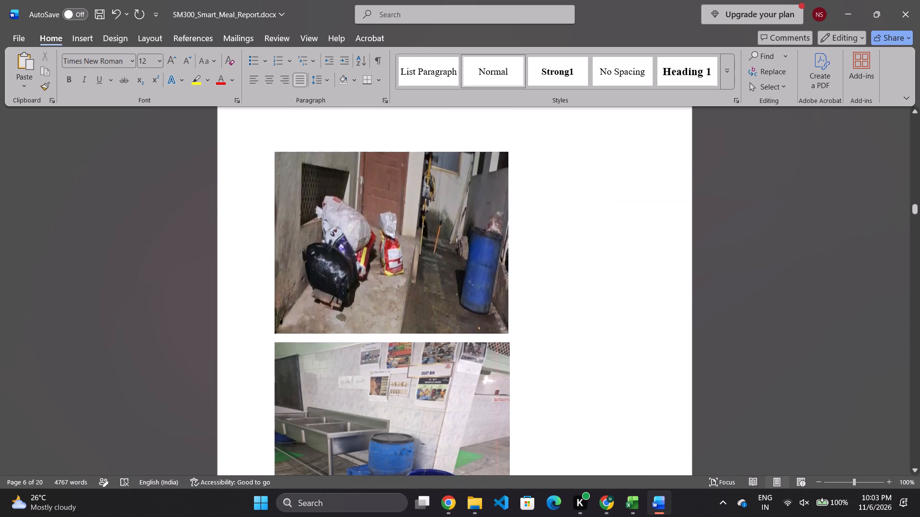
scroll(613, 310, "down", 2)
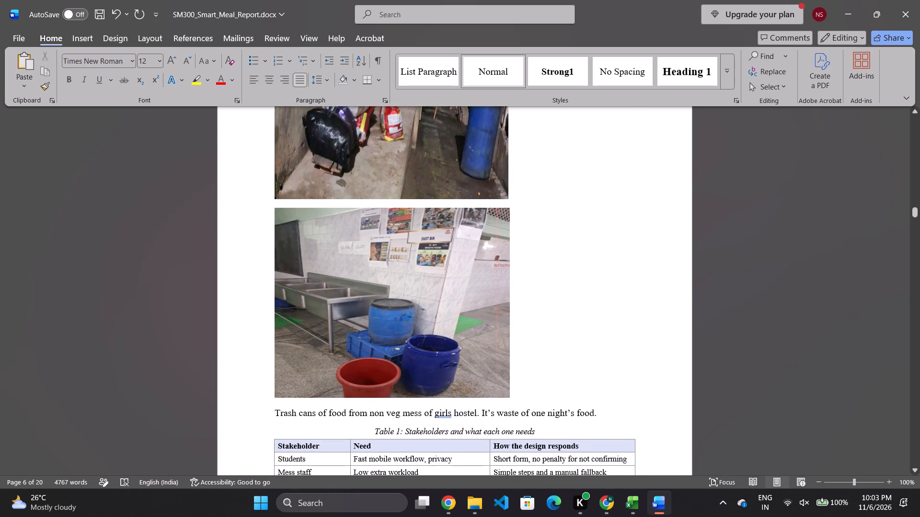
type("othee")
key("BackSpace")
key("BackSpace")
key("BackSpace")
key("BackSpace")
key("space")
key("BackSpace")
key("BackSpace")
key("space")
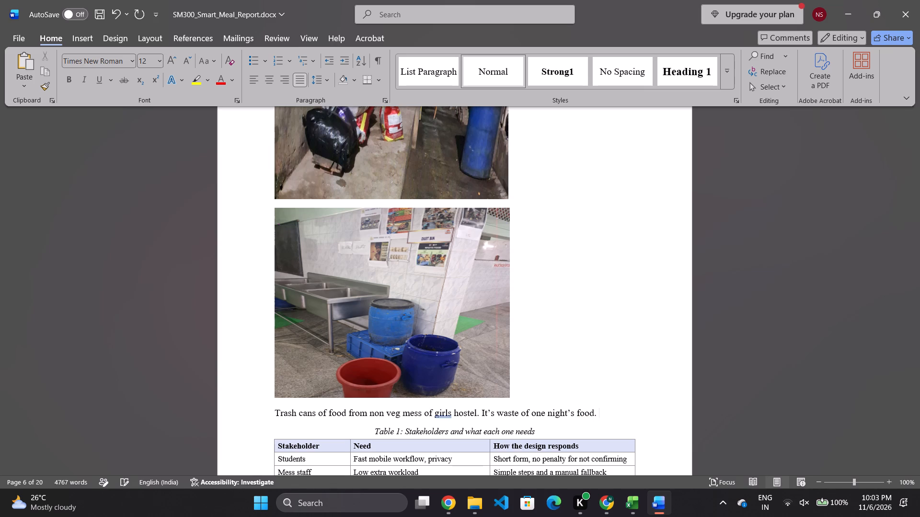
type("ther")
Label the garbage bags photo "(a)" just beside its lower corner, spaced away from the image.
left_click(602, 154)
key("space")
key("space")
key("space")
type("a")
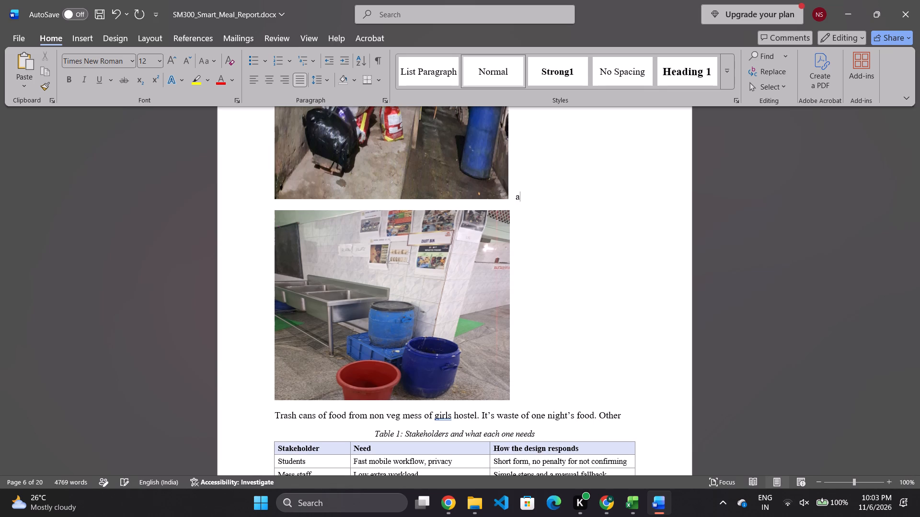
key("Left")
key("Left")
key("Right")
key("shift+parenleft")
key("Right")
key("Right")
key("shift+parenright")
key("BackSpace")
left_click(527, 201)
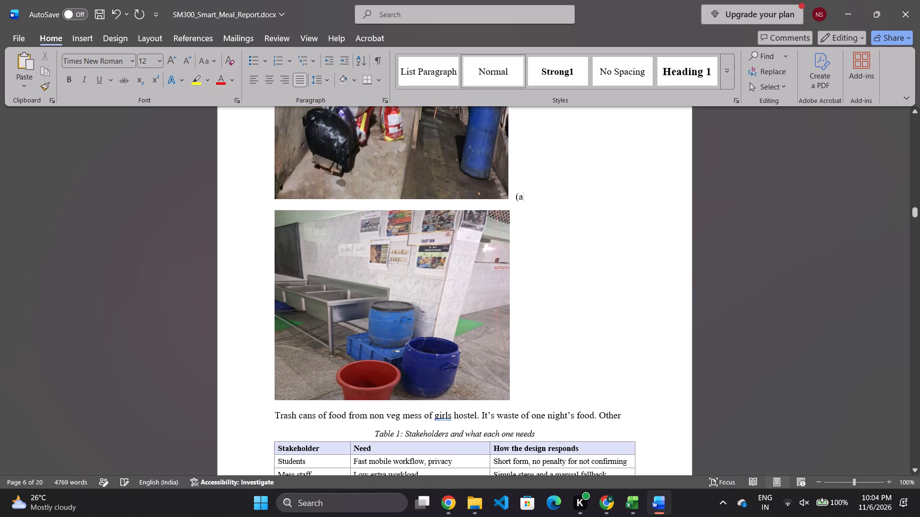
key("shift+parenright")
Label the wash area bins photo "(b)" in lowercase just beside its lower corner.
left_click(518, 371)
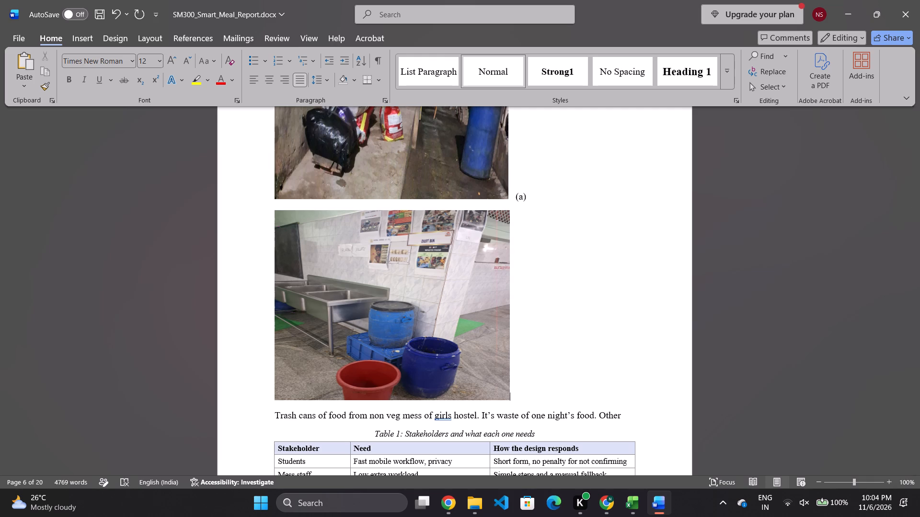
right_click(518, 371)
key("space")
left_click(522, 390)
key("space")
type("(B)")
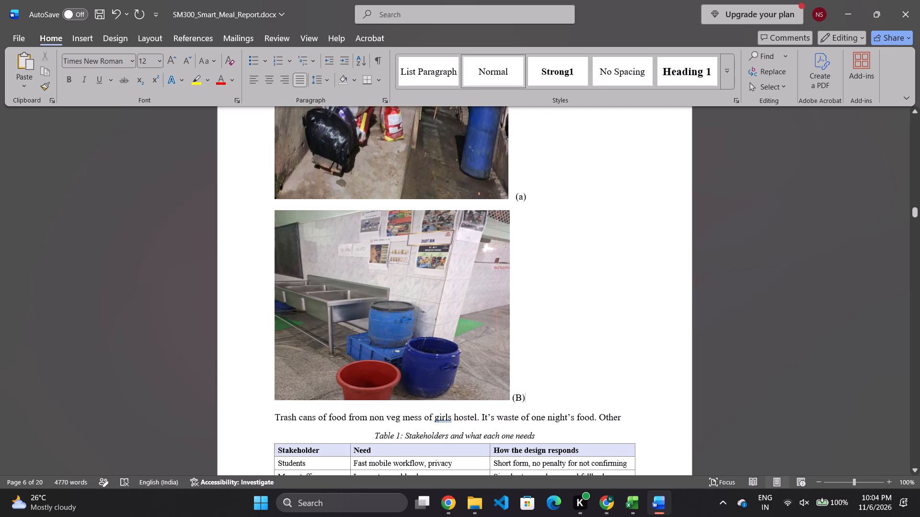
key("Left")
key("BackSpace")
key("b")
Prefix the photo description with "(b) shows" and make the following word lowercase, so it begins "(b) shows trash cans of food".
left_click(630, 420)
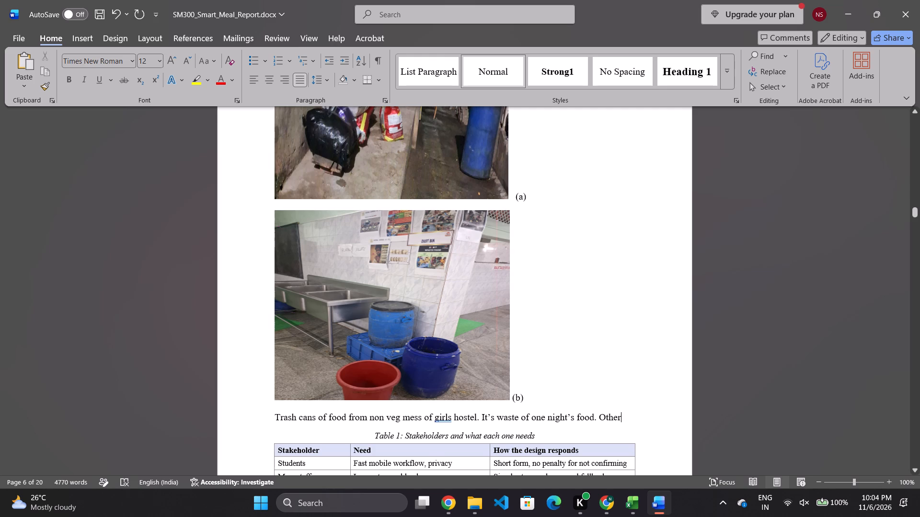
left_click(274, 415)
key("9")
key("BackSpace")
key("shift+parenleft")
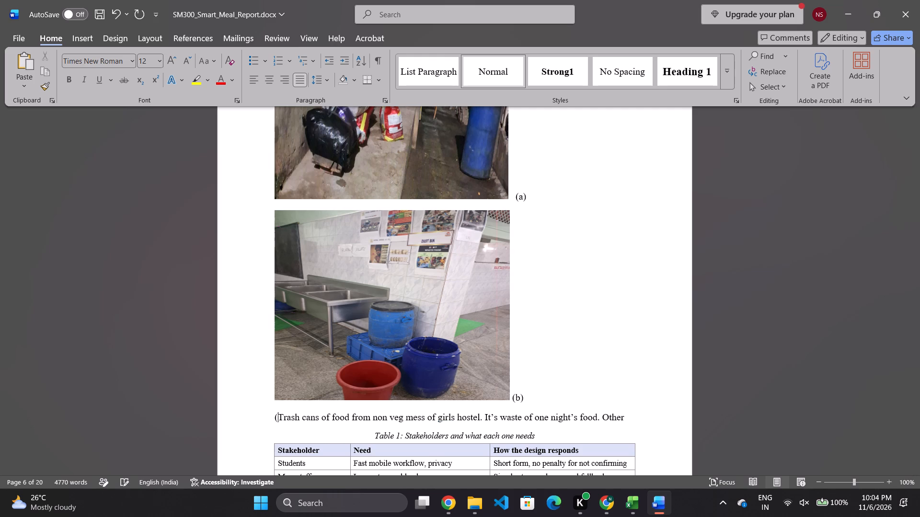
type("b)")
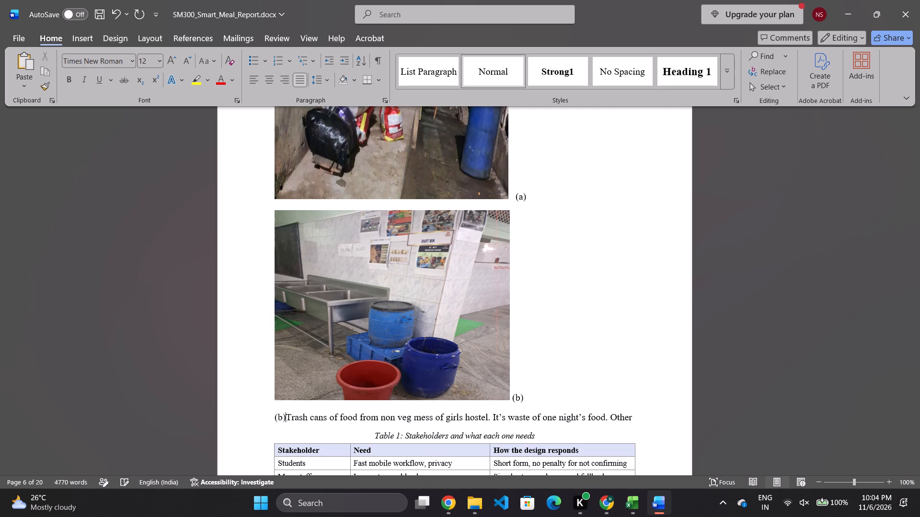
key("space")
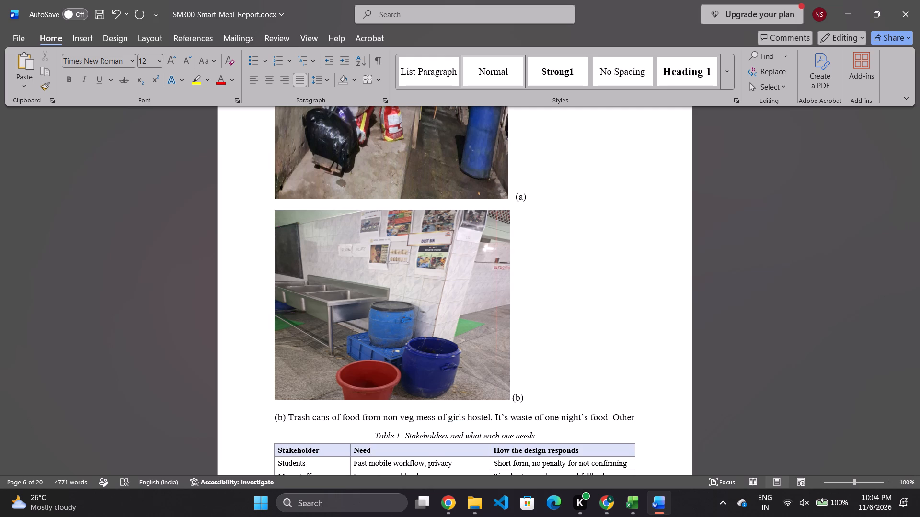
type("shows")
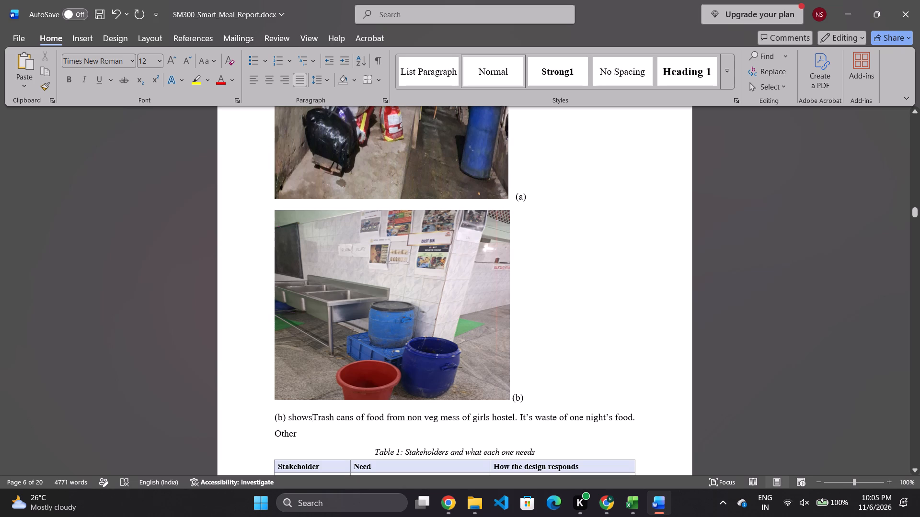
key("space")
key("Right")
key("BackSpace")
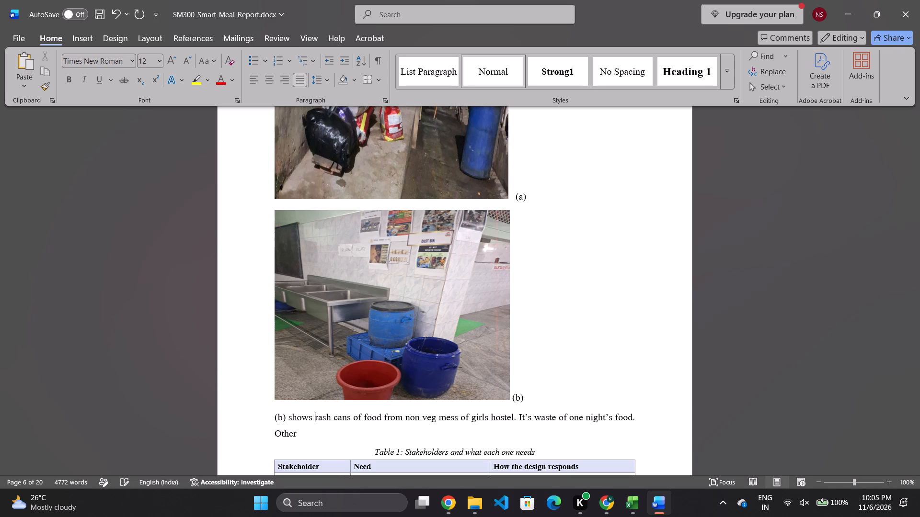
key("t")
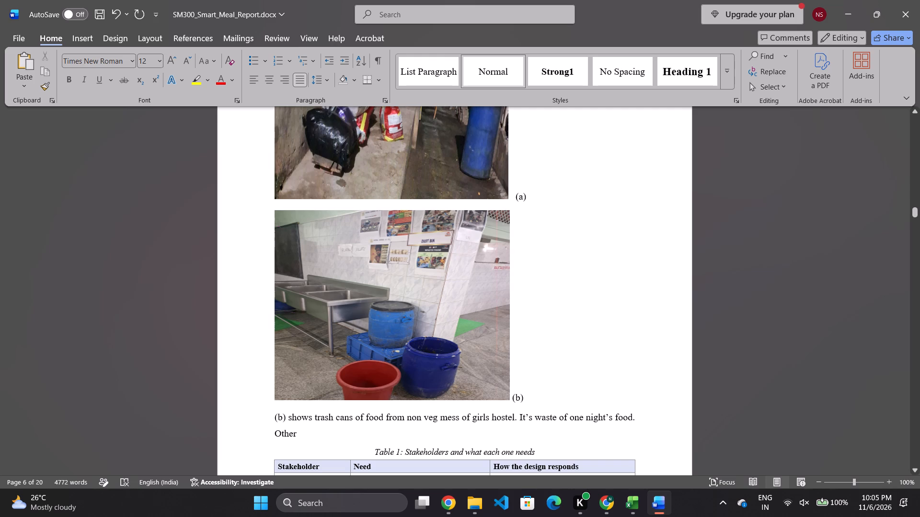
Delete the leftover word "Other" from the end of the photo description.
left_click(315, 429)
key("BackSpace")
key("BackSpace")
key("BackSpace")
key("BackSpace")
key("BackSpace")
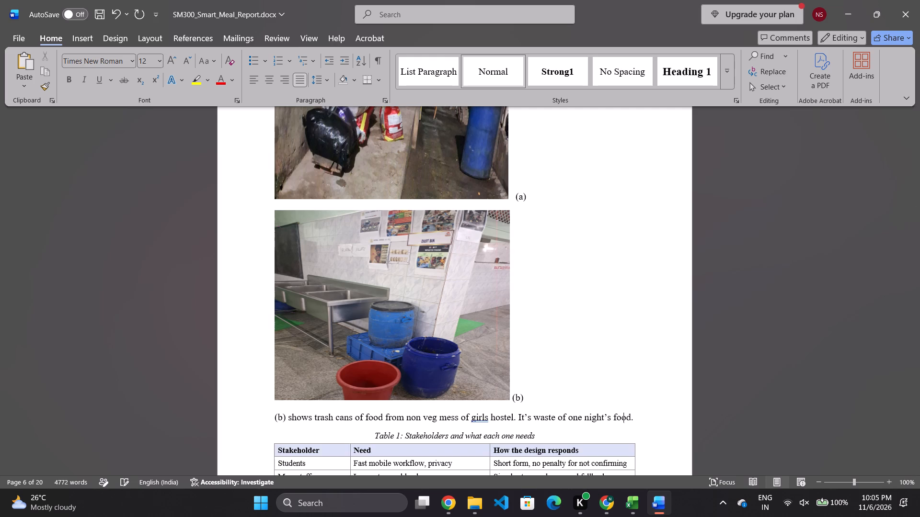
Add a new line below the (b) photo description reading "(a) shows trash of a single day".
key("Return")
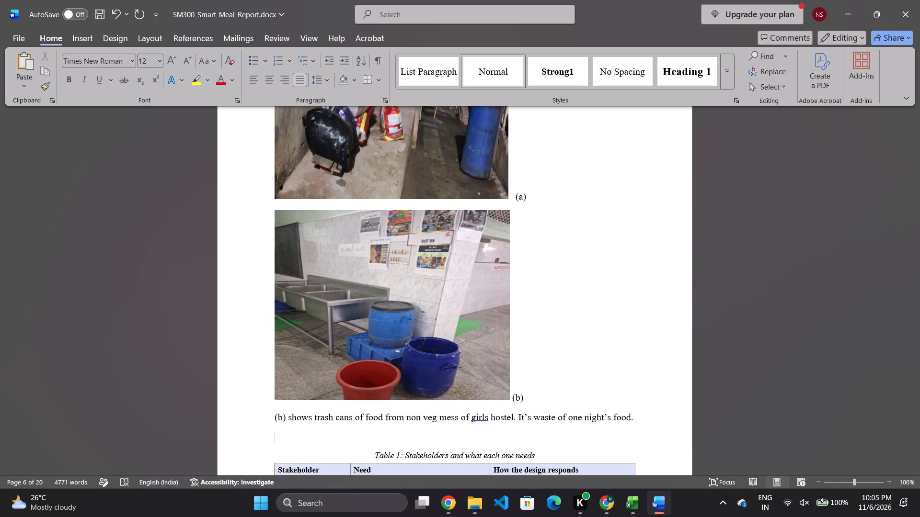
key("shift+parenleft")
type("a)")
key("space")
type("sho")
type("ws")
key("space")
type("one days")
key("BackSpace")
key("BackSpace")
key("BackSpace")
key("BackSpace")
key("BackSpace")
key("BackSpace")
key("BackSpace")
key("BackSpace")
type("trash of")
key("space")
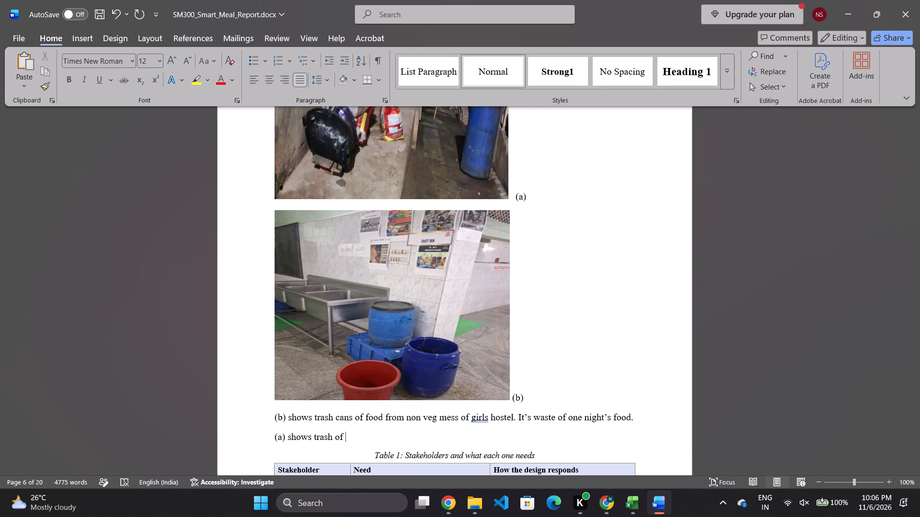
scroll(297, 327, "up", 2)
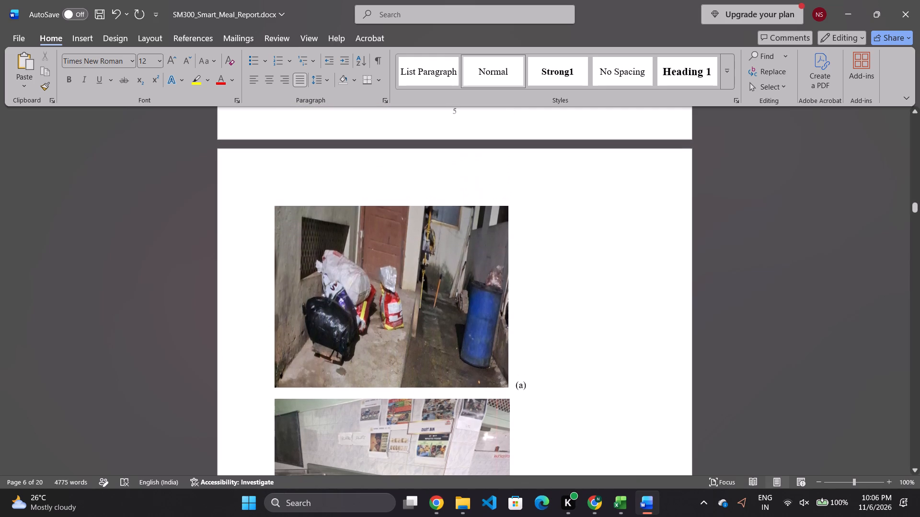
scroll(297, 327, "down", 2)
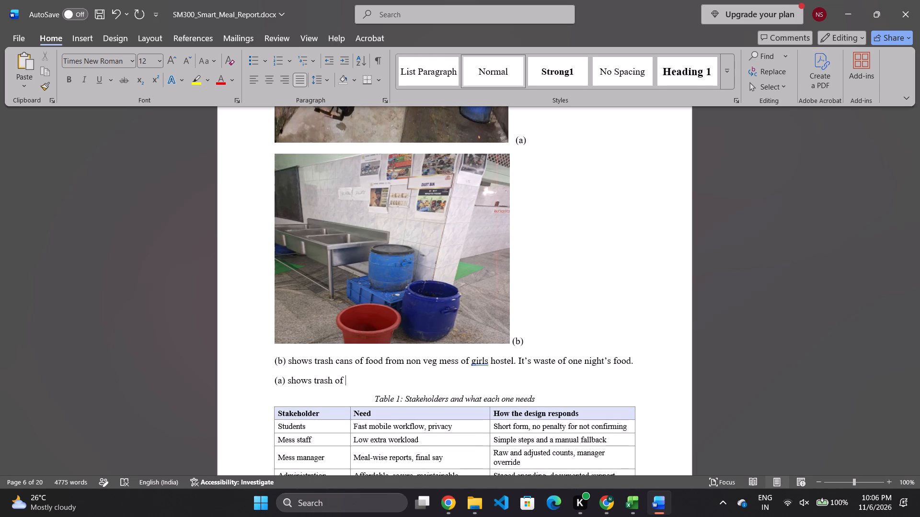
scroll(297, 327, "up", 1)
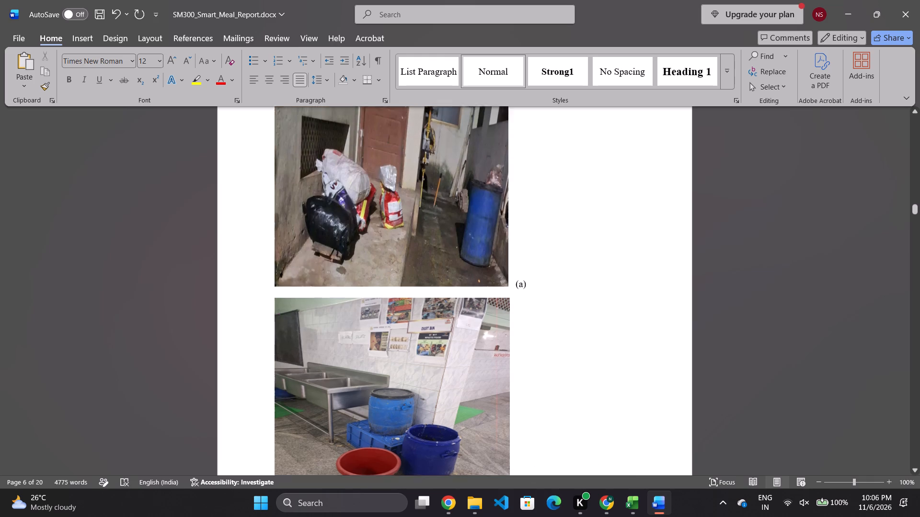
scroll(297, 327, "up", 1)
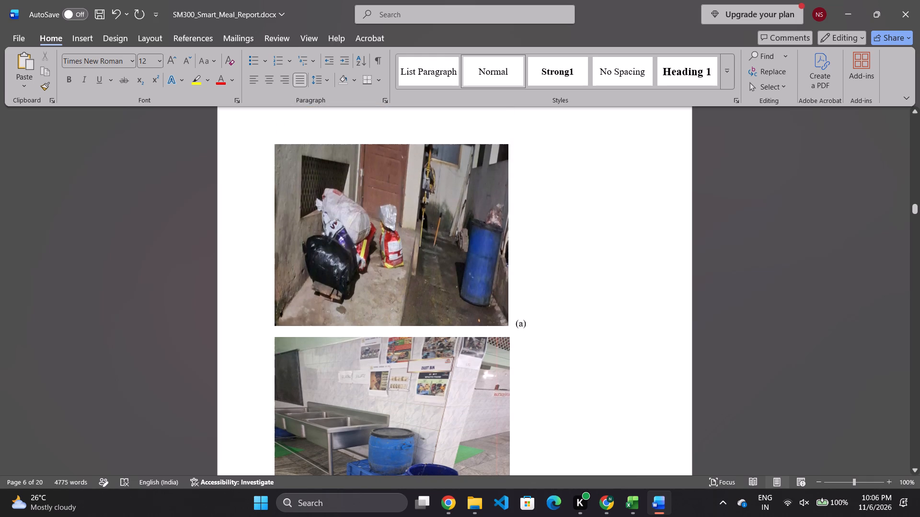
scroll(297, 327, "down", 3)
type("a sig")
key("BackSpace")
type("nh")
key("BackSpace")
type("gle d")
type("ay")
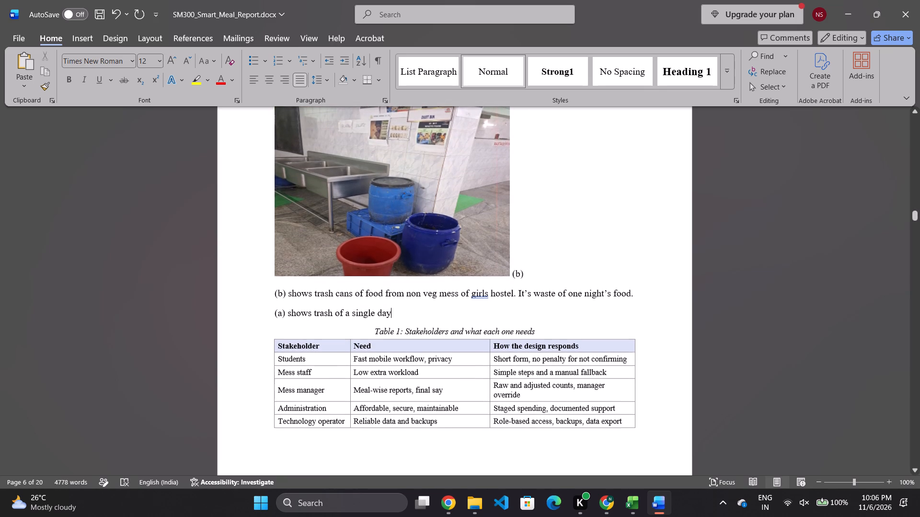
Insert "some of the" before "trash" in the (a) description, so it begins "(a) shows some of the trash".
scroll(297, 327, "up", 2)
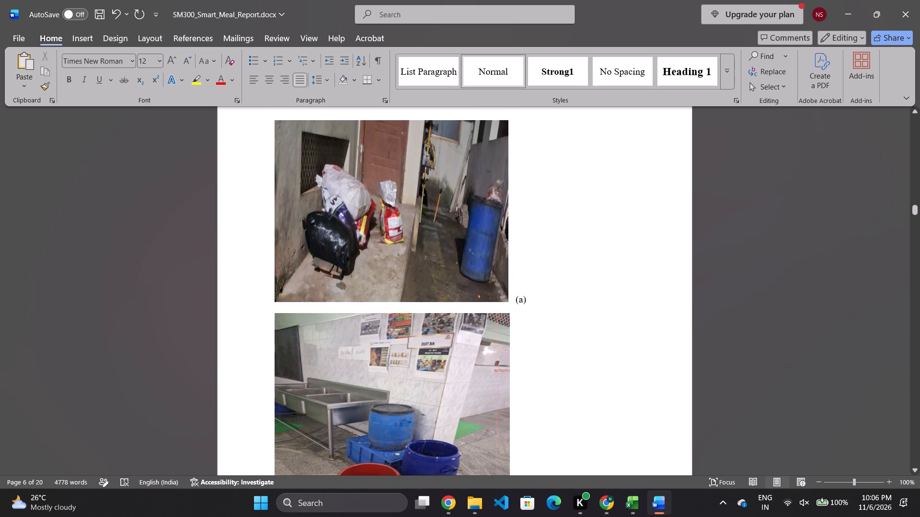
scroll(297, 327, "down", 4)
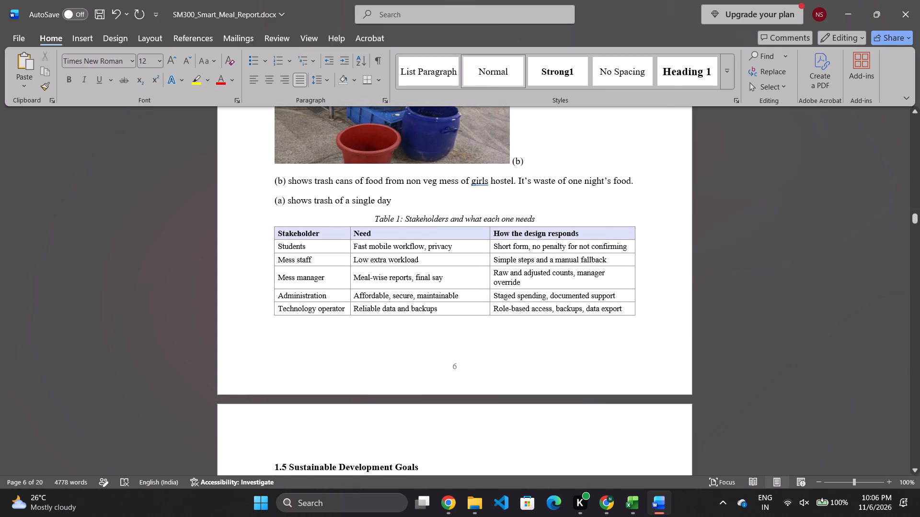
key("Left")
key("Left")
key("Left")
key("Left")
key("Left")
key("Left")
key("Left")
key("Left")
key("Left")
key("Left")
key("Left")
key("Left")
key("Left")
key("Left")
key("Left")
key("Left")
key("Left")
key("Left")
key("Left")
key("Left")
key("Left")
type("some of the")
key("space")
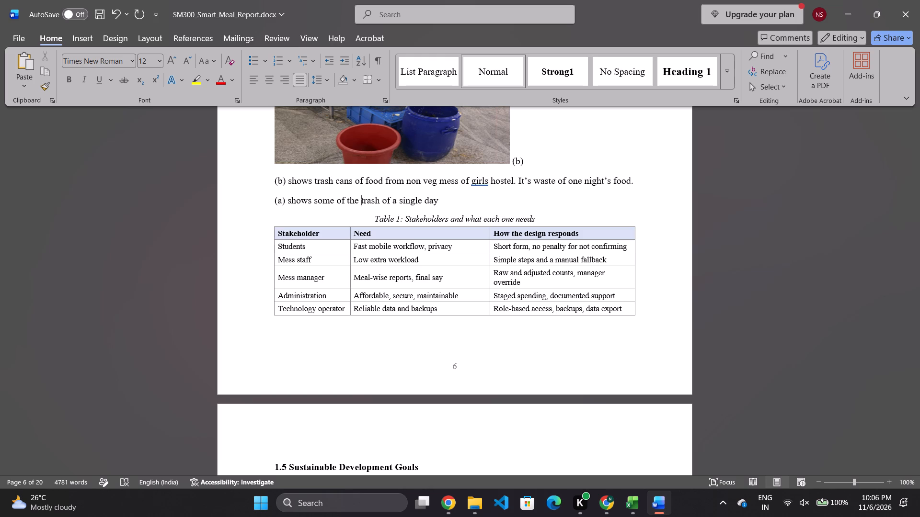
left_click(451, 207)
Look through the report from section 1.5 to the Figure 3 and 4 placeholders, and back to section 1.4, for content still missing.
scroll(451, 207, "down", 1)
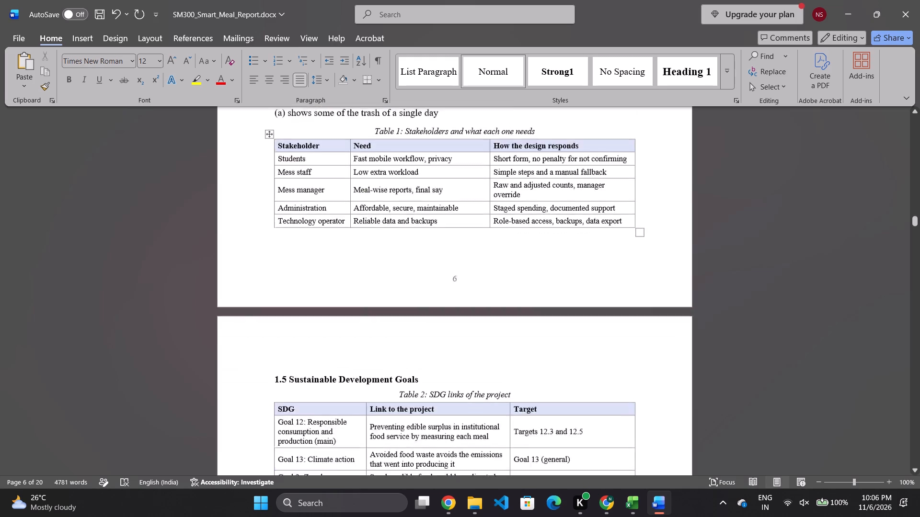
scroll(451, 207, "down", 3)
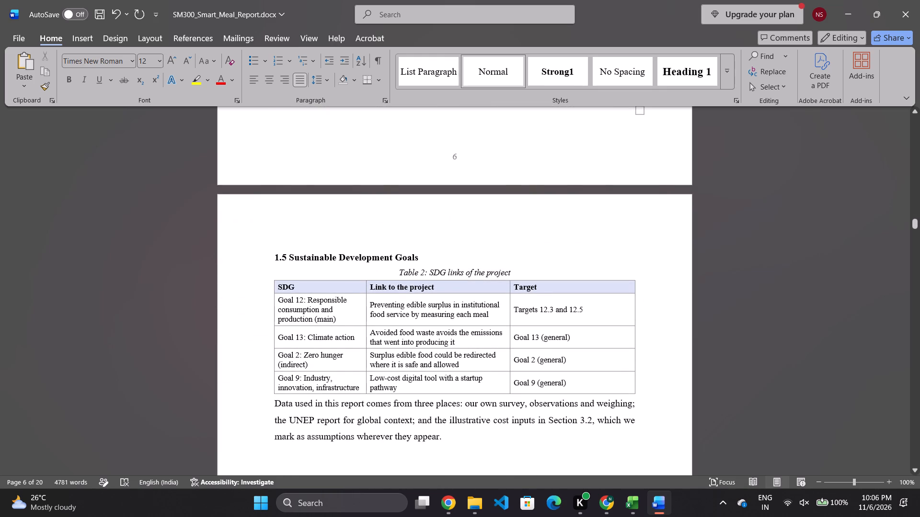
scroll(442, 283, "down", 1)
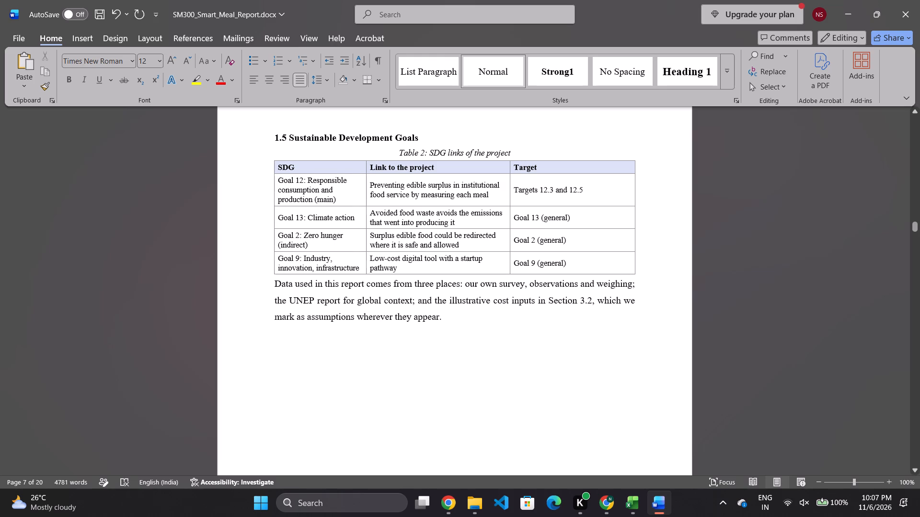
scroll(506, 324, "down", 8)
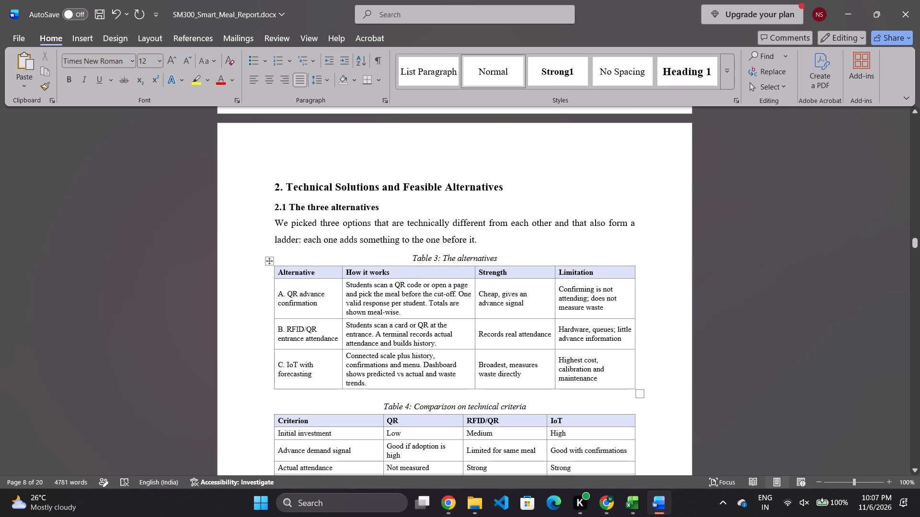
scroll(506, 324, "down", 5)
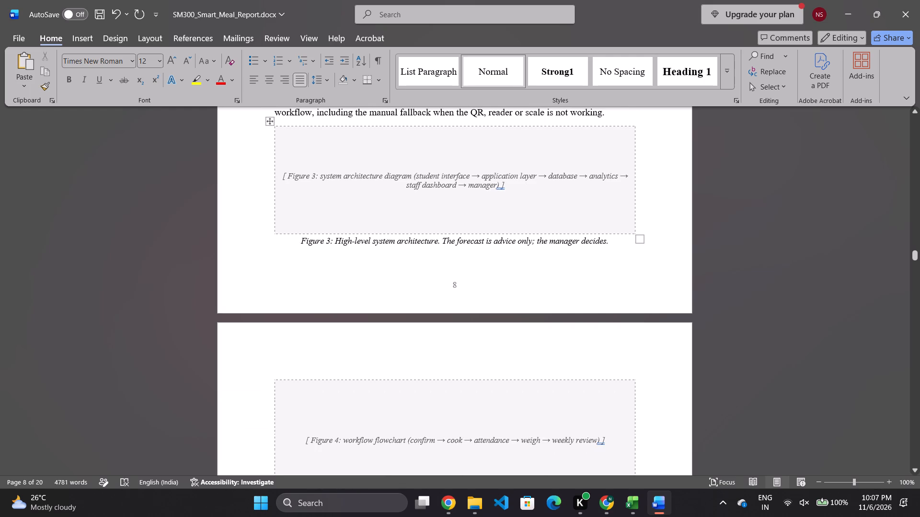
scroll(456, 190, "up", 1)
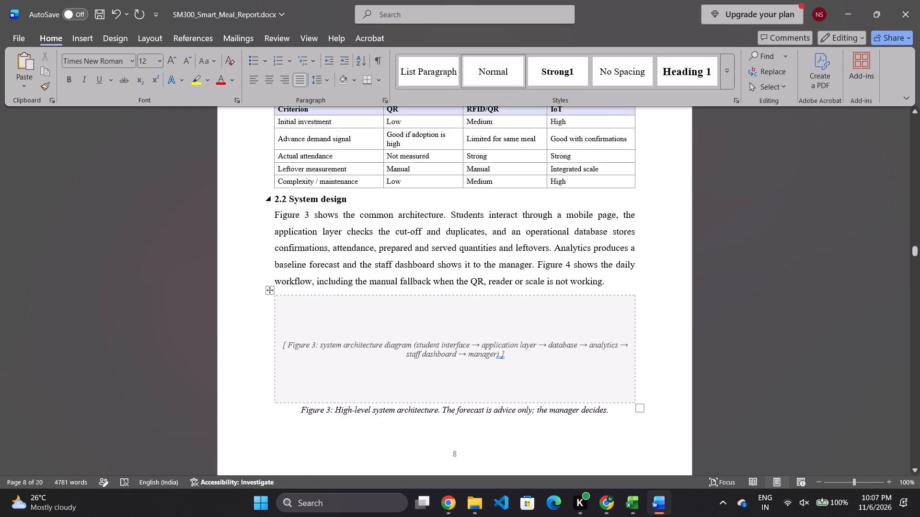
scroll(456, 190, "up", 3)
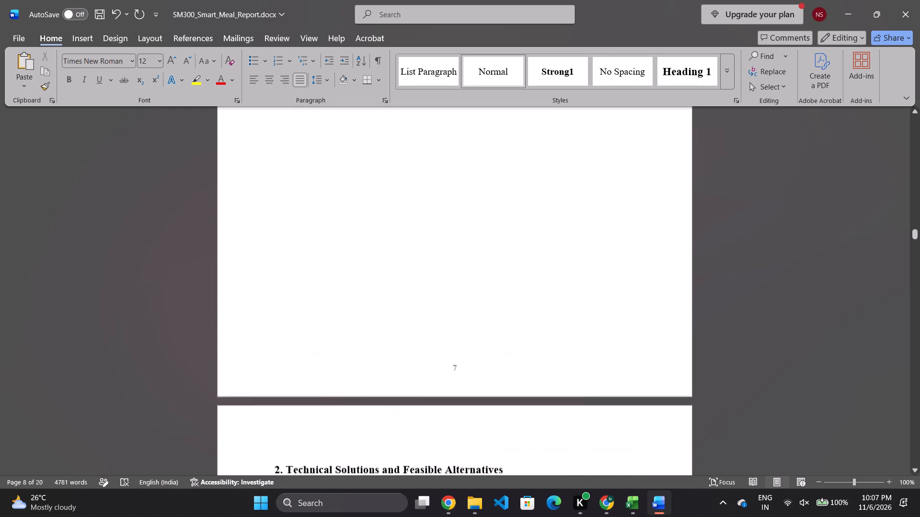
scroll(456, 190, "up", 5)
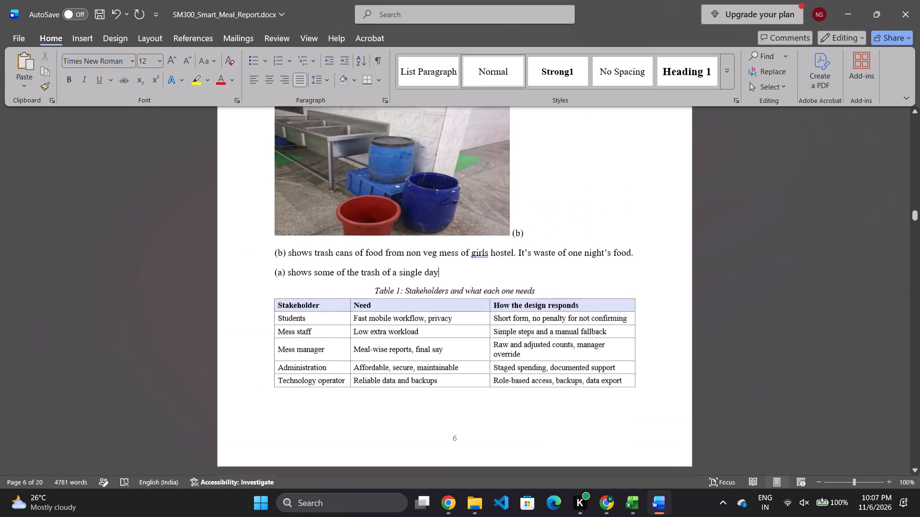
scroll(456, 190, "up", 3)
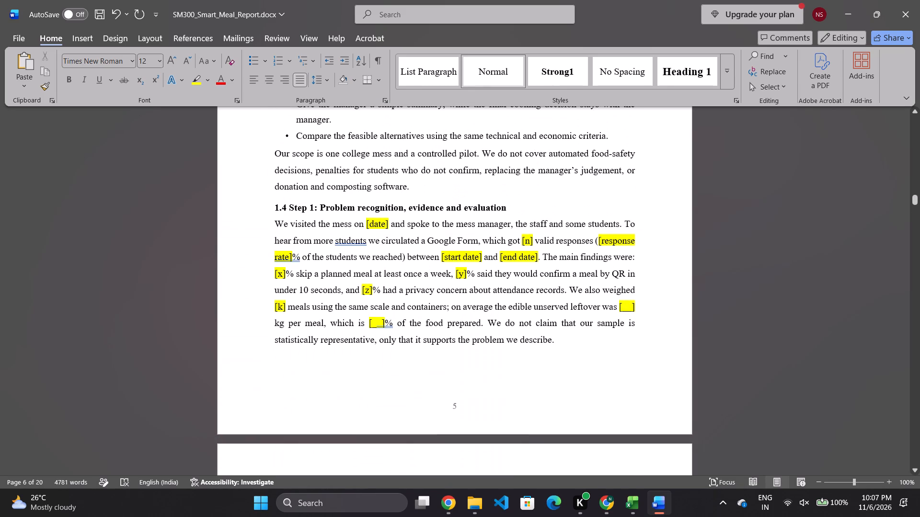
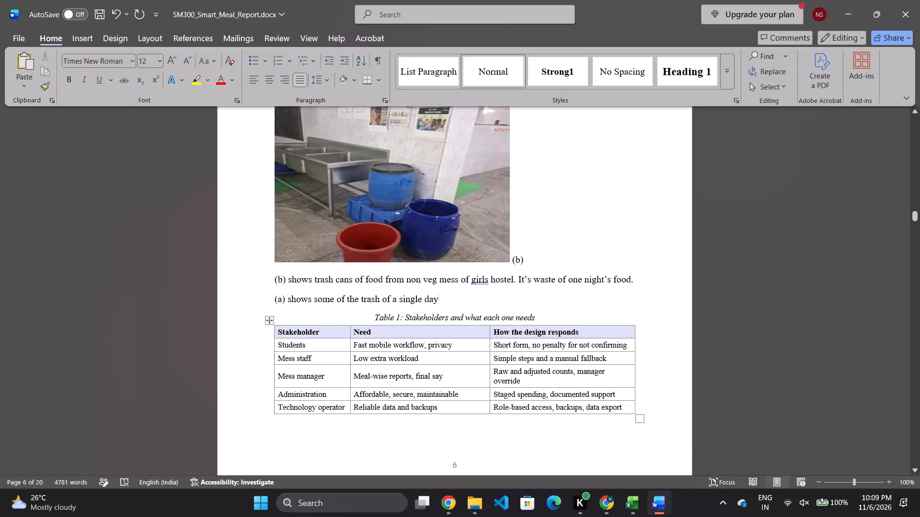
Insert the photo "WhatsApp Image 2026-11-06 at 10.08.37 PM.jpeg" from Downloads on a new line below the (b) photo.
left_click(526, 251)
key("Return")
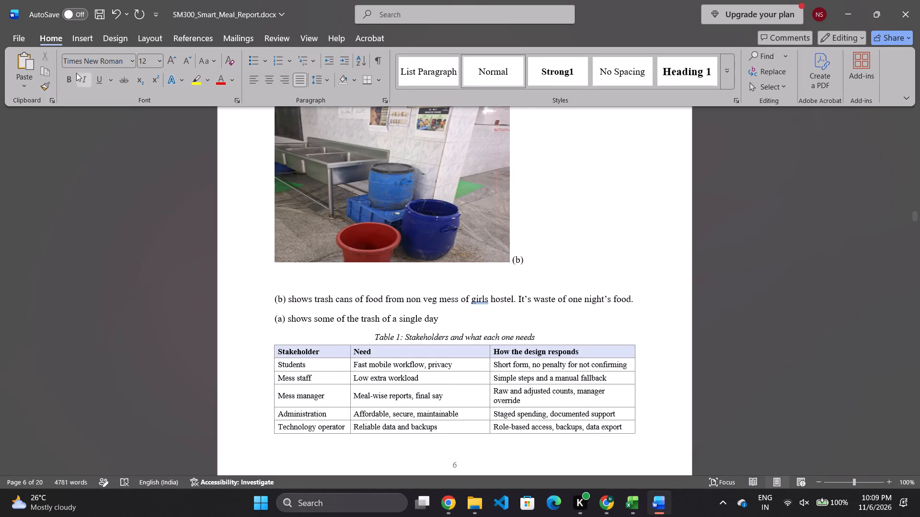
left_click(89, 43)
left_click(146, 70)
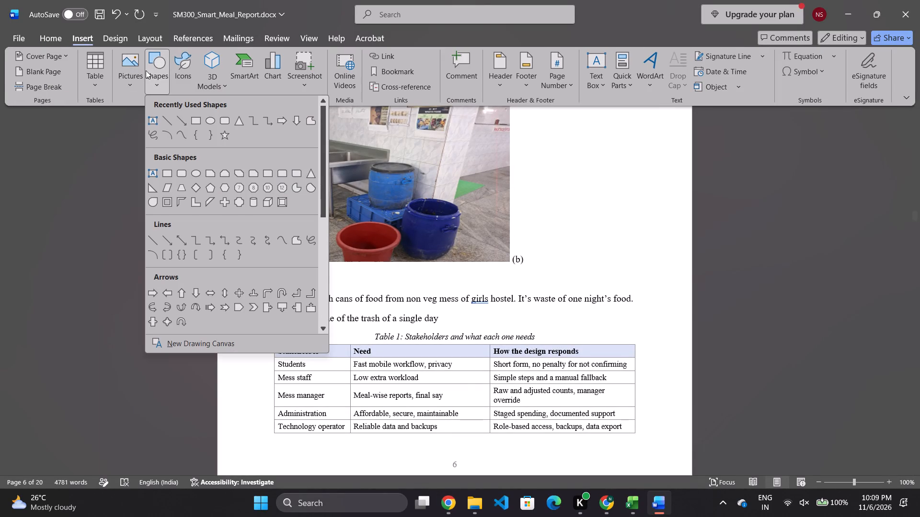
left_click(130, 57)
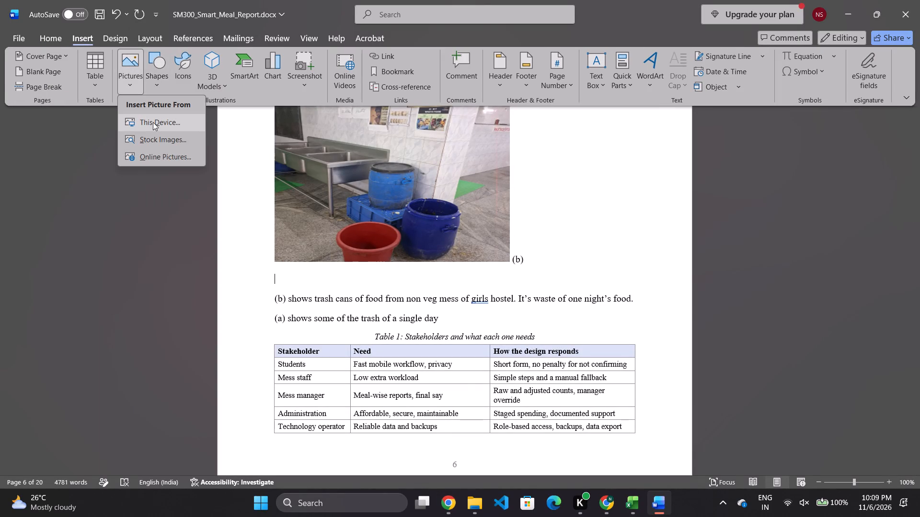
left_click(154, 124)
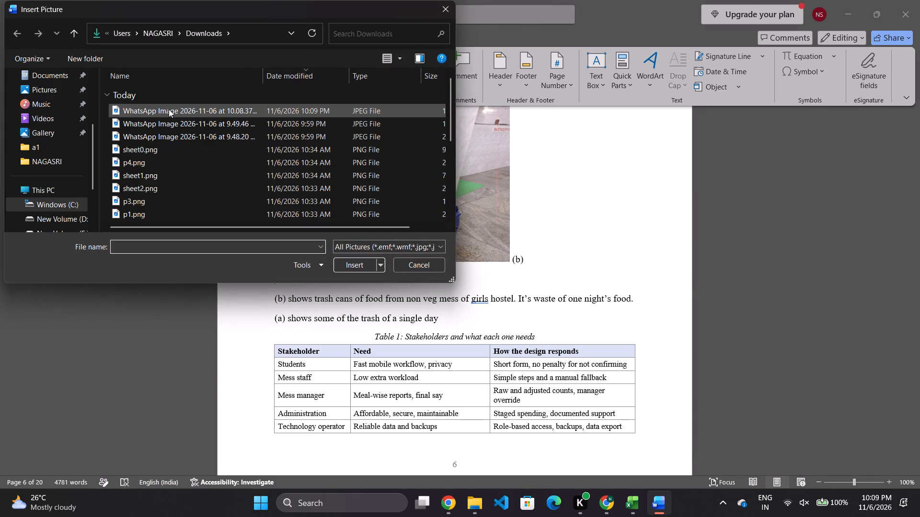
left_click(167, 109)
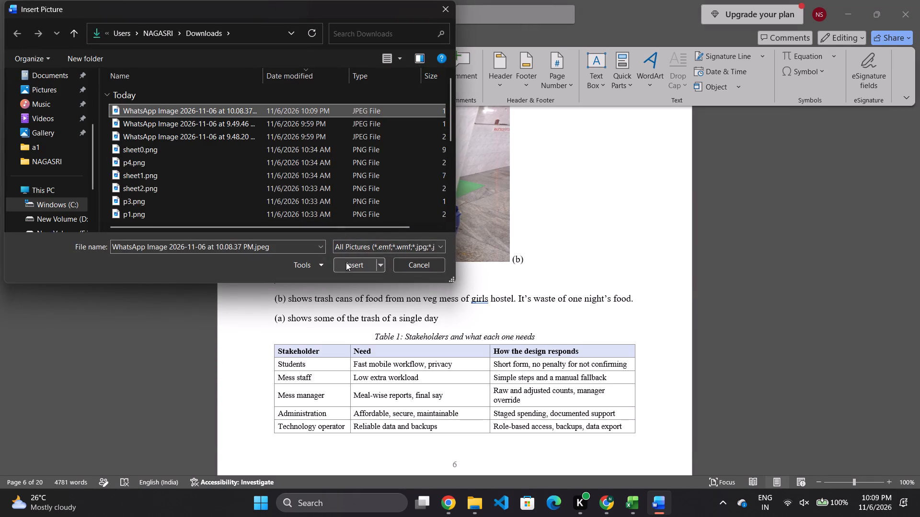
left_click(345, 263)
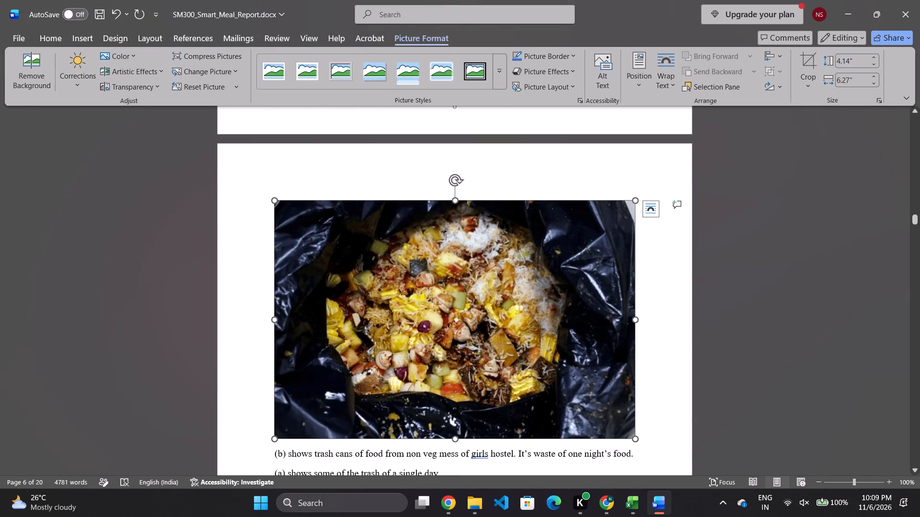
Narrow the inserted food-waste photo to about two-thirds of the text width, keeping its height.
right_click_drag(636, 318, 483, 367)
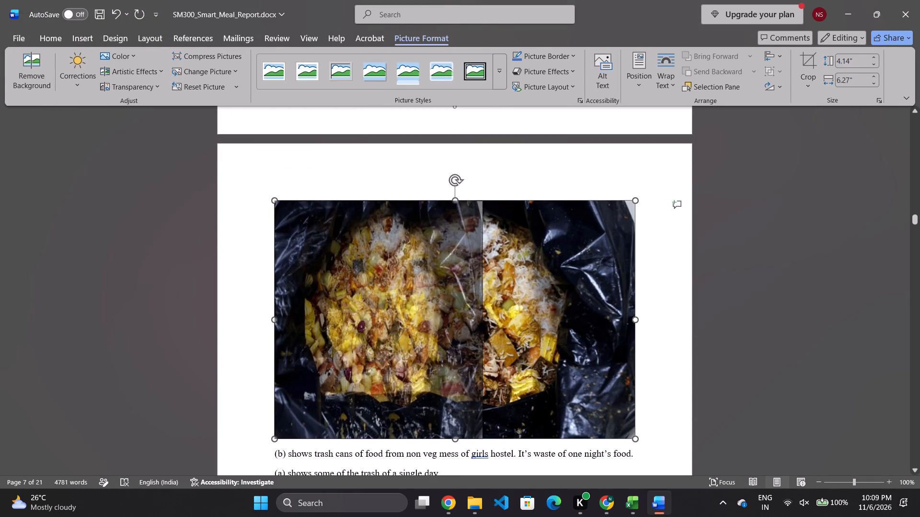
right_click_drag(483, 367, 516, 375)
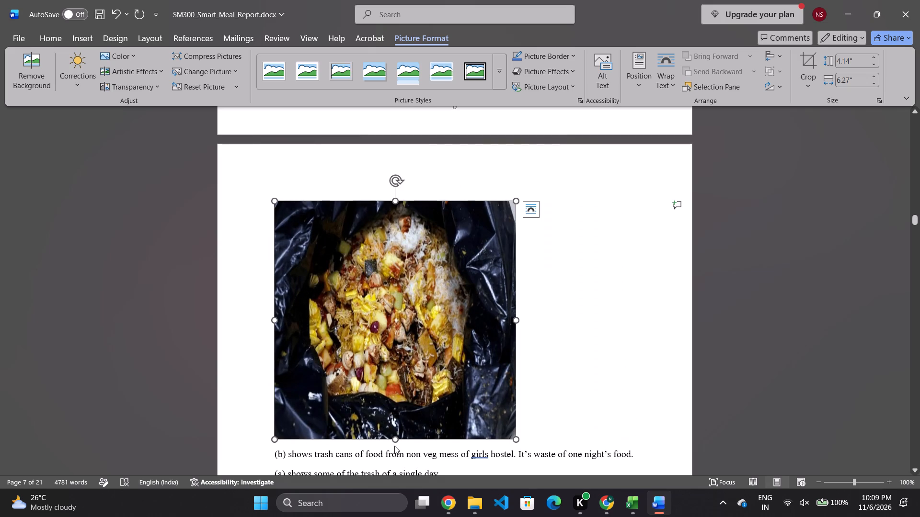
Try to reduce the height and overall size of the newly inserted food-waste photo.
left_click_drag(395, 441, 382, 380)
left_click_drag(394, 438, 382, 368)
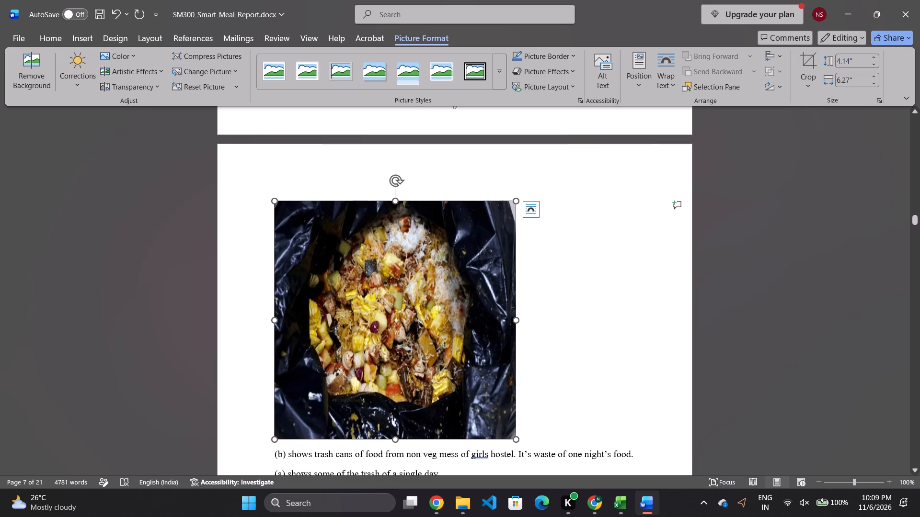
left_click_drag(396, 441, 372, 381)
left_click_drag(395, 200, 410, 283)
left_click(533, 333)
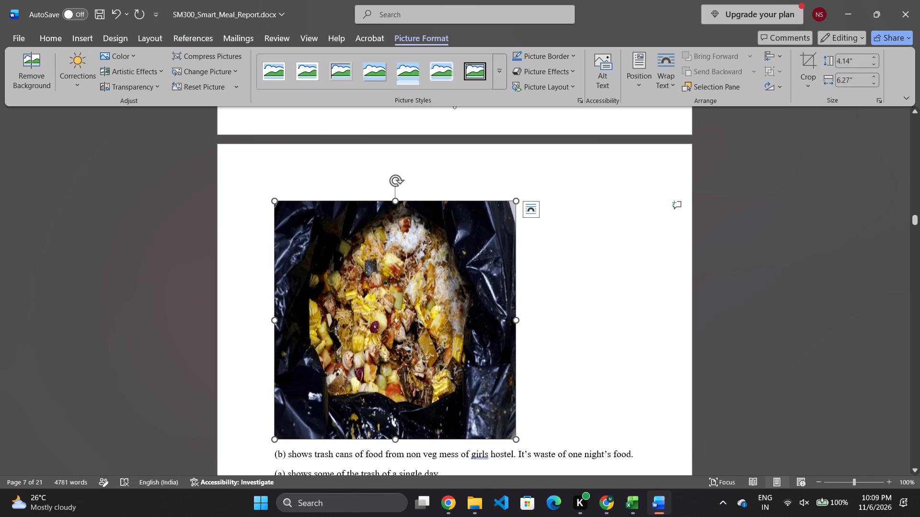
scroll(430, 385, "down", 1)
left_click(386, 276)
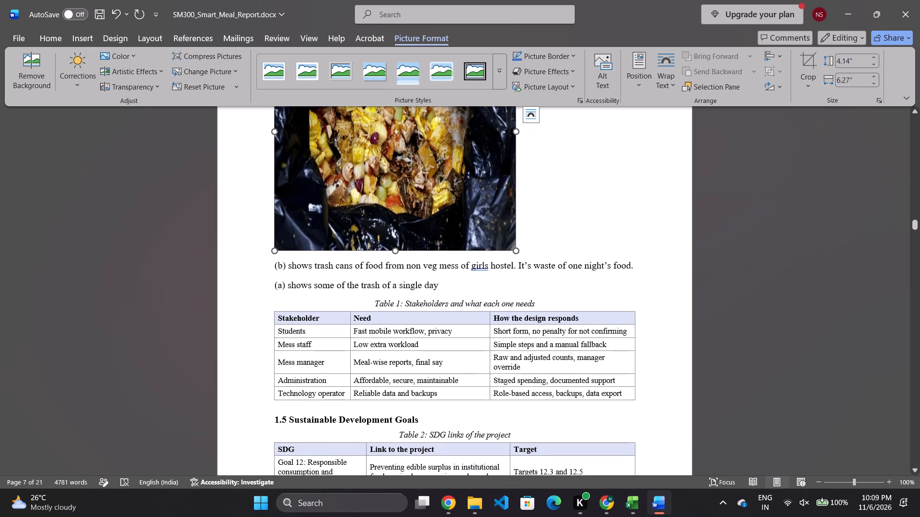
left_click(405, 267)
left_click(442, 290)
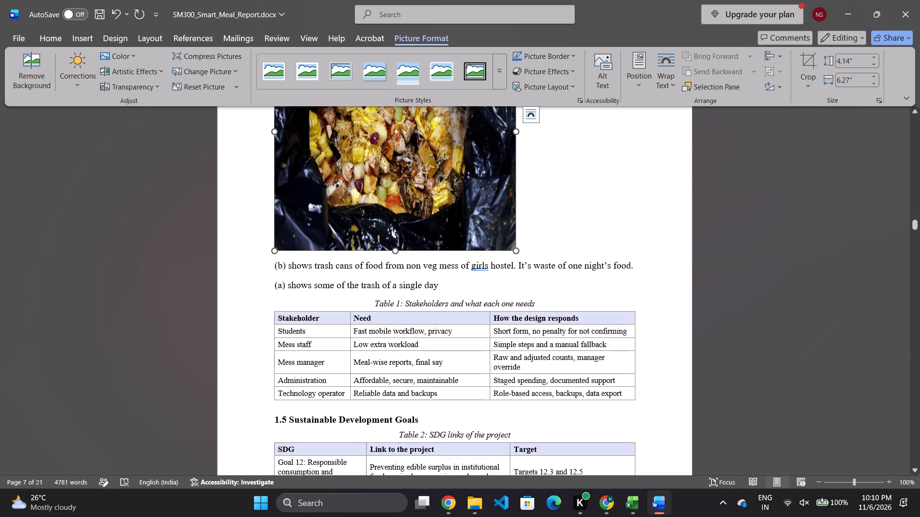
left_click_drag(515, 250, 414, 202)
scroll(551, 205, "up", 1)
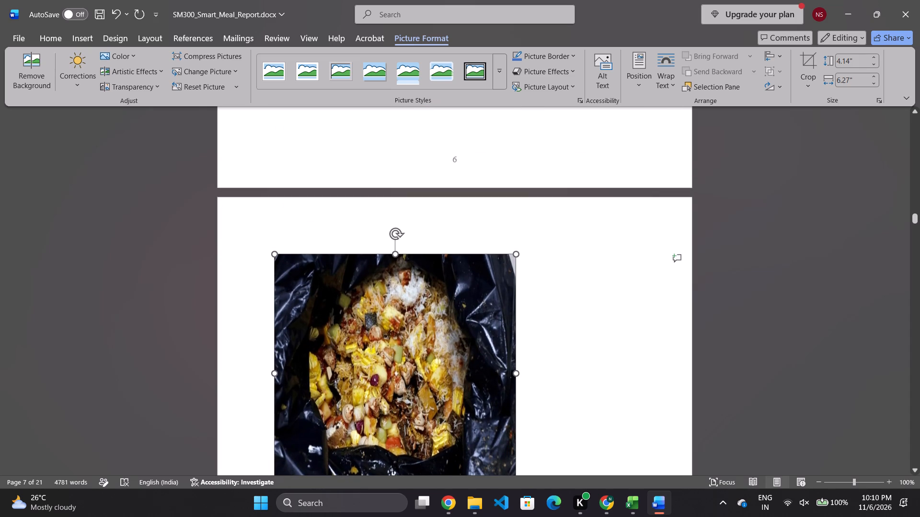
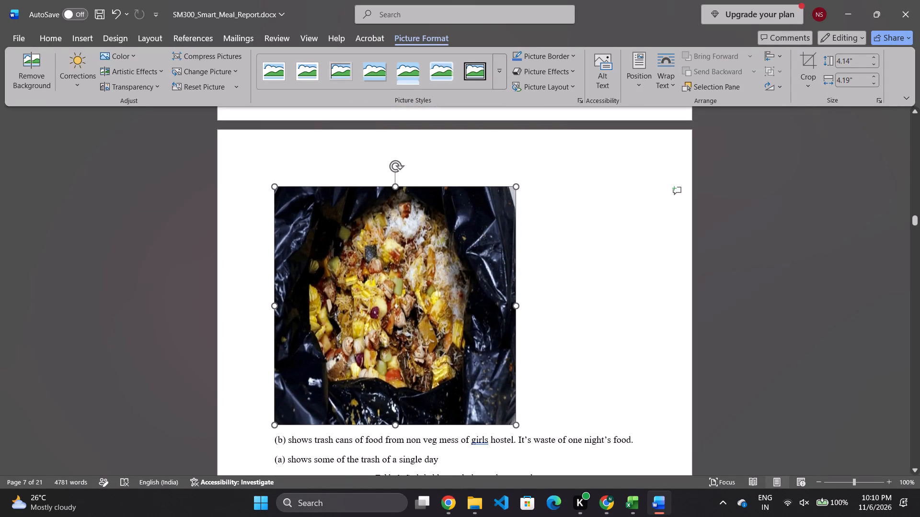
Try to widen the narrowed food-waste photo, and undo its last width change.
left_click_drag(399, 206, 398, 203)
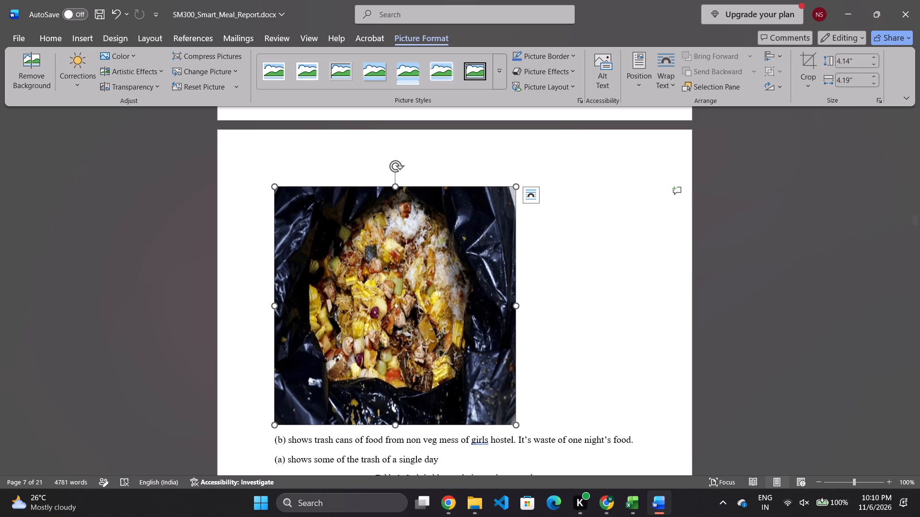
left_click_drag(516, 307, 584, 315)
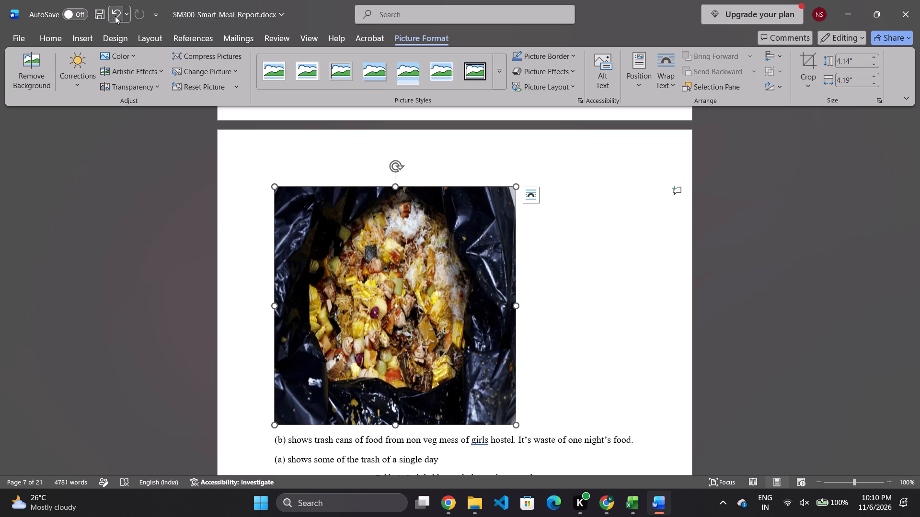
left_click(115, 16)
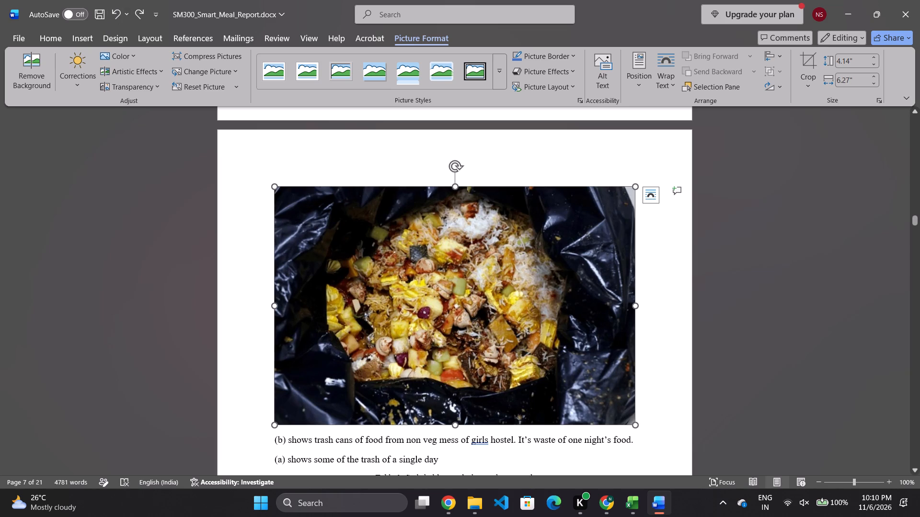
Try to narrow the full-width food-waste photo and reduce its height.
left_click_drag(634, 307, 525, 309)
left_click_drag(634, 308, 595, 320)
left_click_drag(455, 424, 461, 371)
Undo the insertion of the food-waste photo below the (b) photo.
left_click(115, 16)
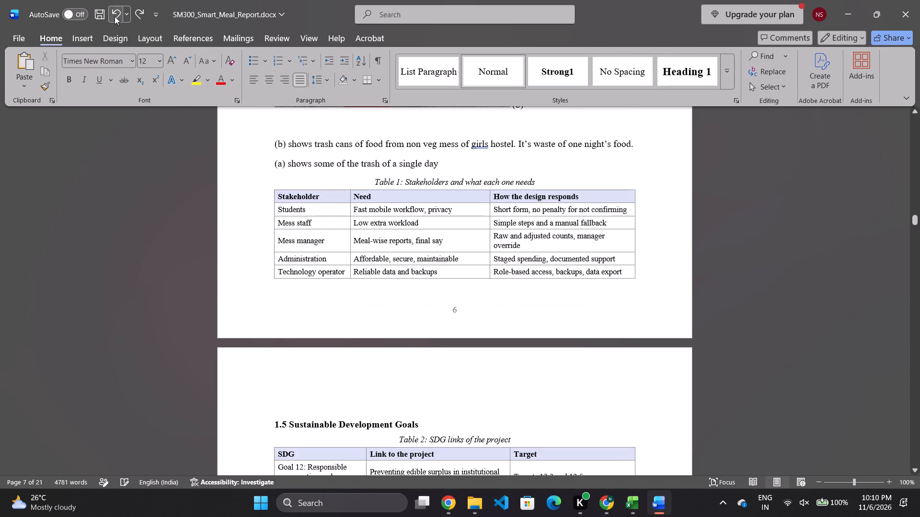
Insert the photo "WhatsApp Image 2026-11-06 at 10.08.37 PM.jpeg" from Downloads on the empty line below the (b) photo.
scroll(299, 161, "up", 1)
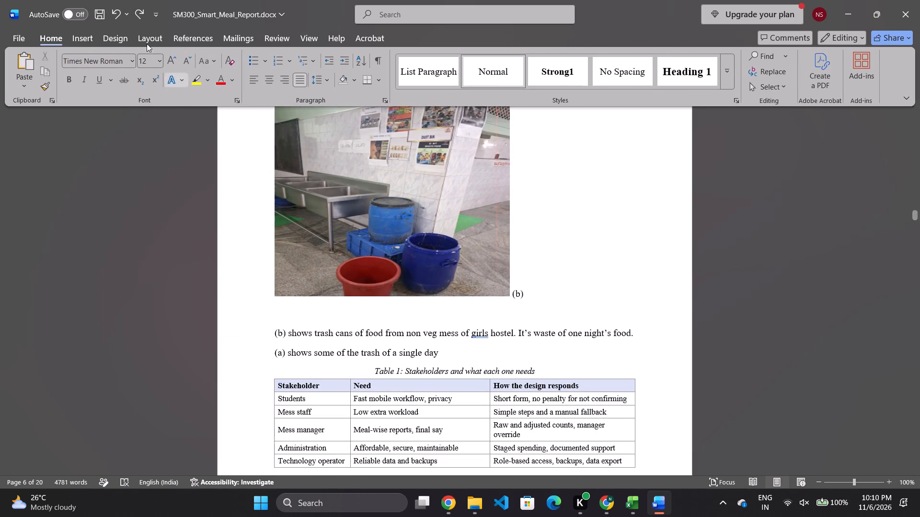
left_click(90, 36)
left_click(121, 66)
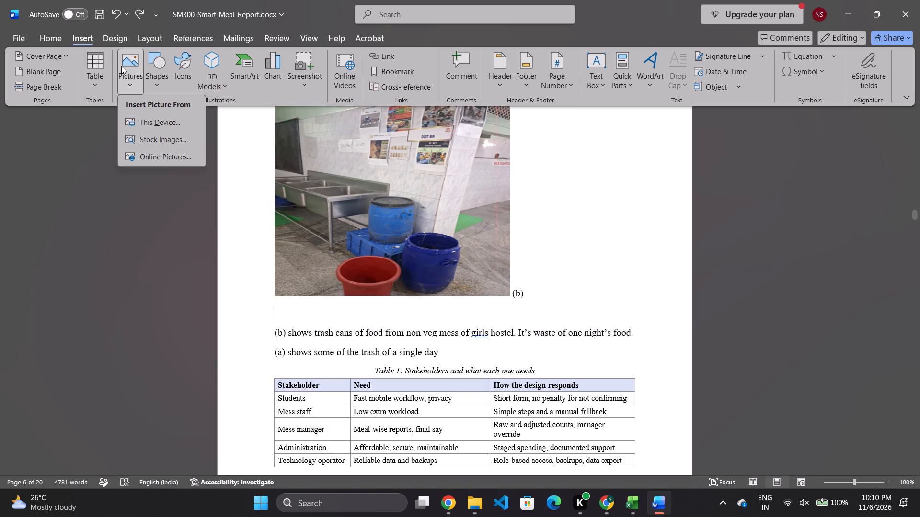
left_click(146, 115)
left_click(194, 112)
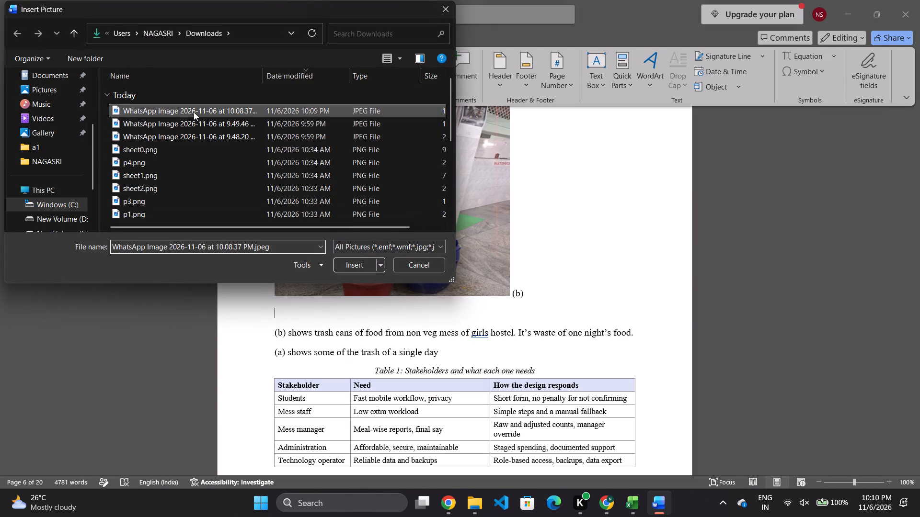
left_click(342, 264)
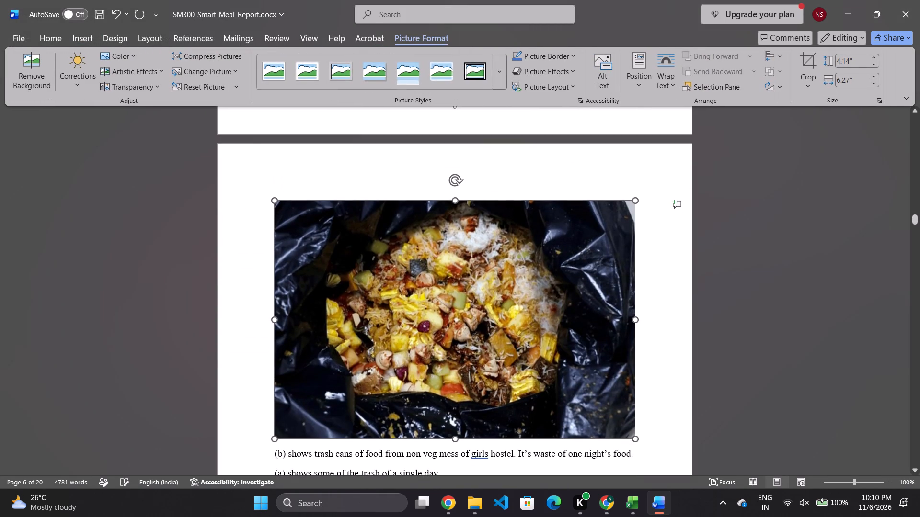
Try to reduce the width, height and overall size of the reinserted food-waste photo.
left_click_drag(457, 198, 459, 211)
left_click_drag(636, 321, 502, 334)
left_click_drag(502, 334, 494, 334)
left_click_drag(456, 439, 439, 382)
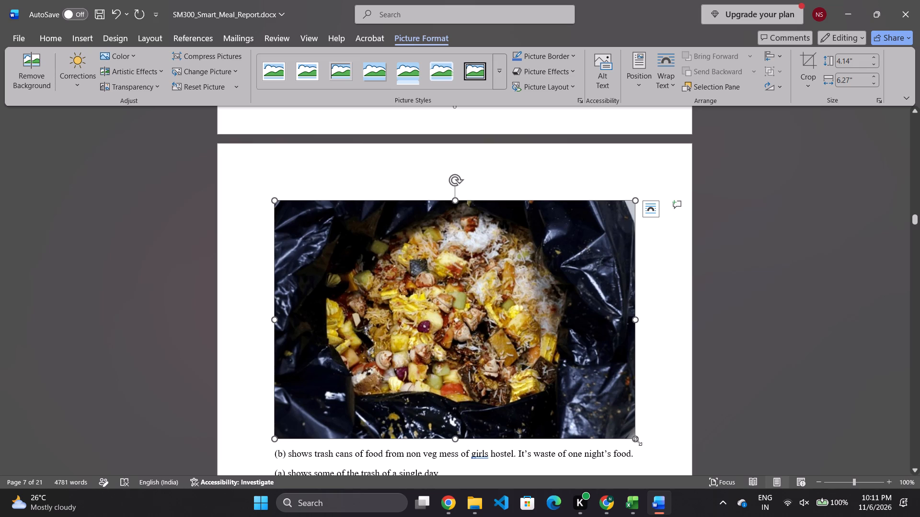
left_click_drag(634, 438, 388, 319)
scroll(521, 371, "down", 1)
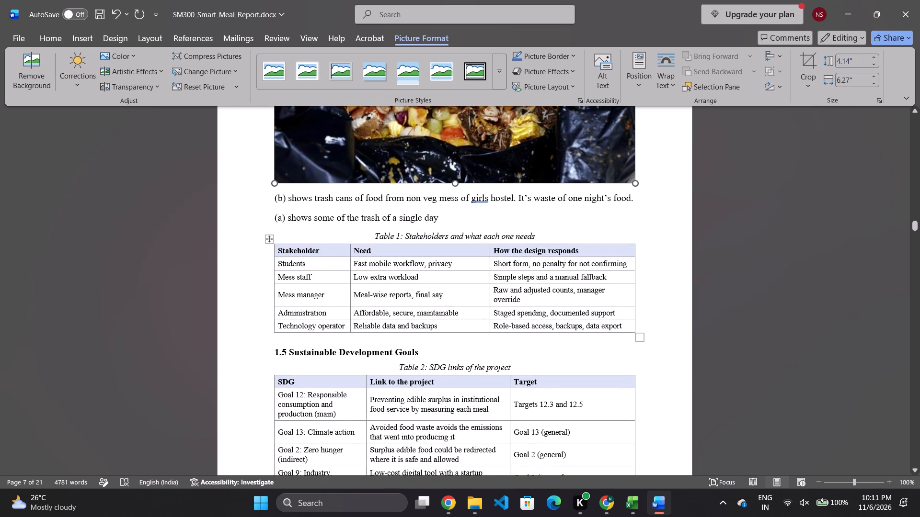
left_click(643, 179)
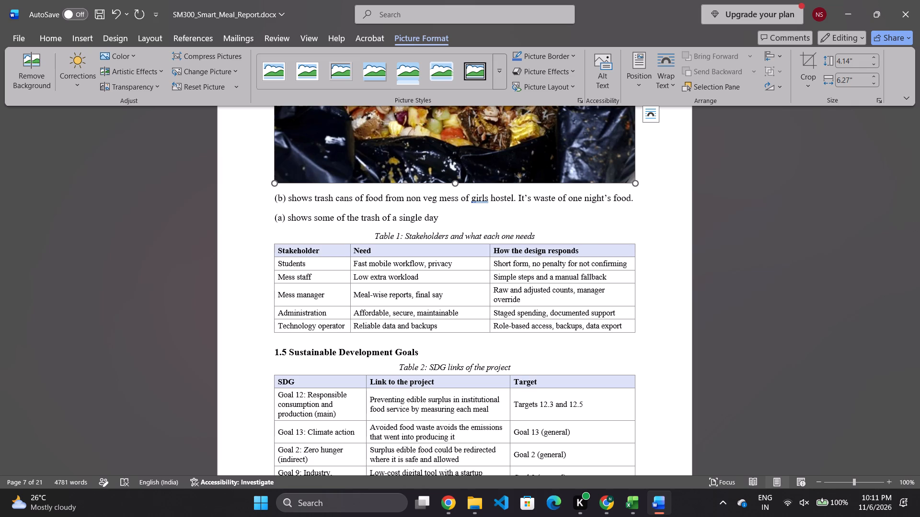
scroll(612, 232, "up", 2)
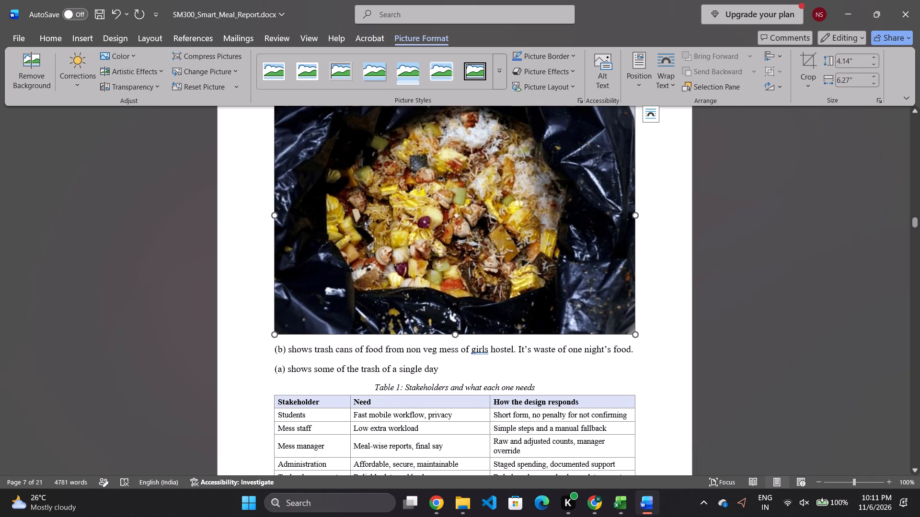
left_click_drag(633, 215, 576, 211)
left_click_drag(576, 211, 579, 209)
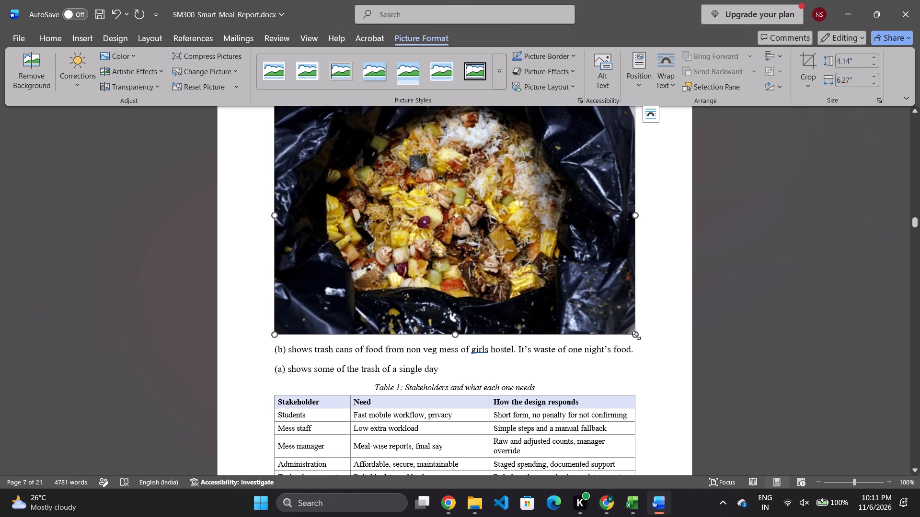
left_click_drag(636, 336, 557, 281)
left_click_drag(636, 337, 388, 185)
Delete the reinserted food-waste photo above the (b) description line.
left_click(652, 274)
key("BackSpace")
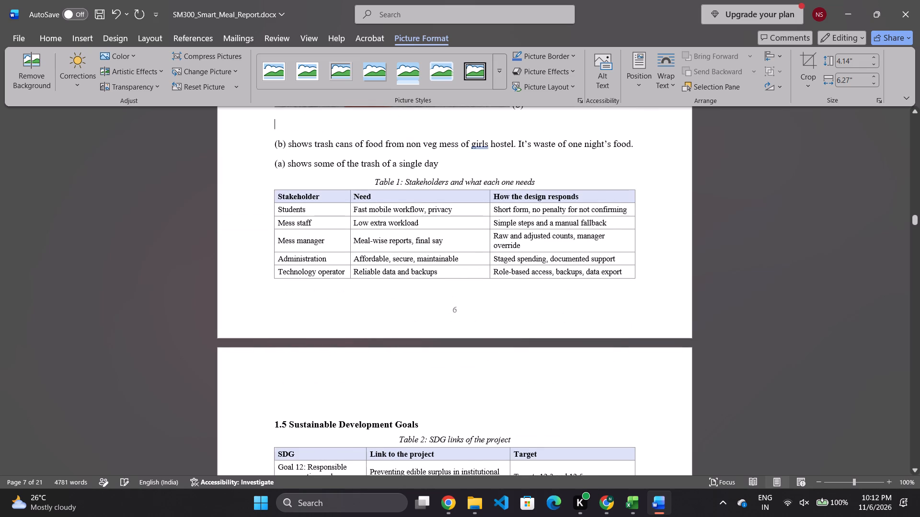
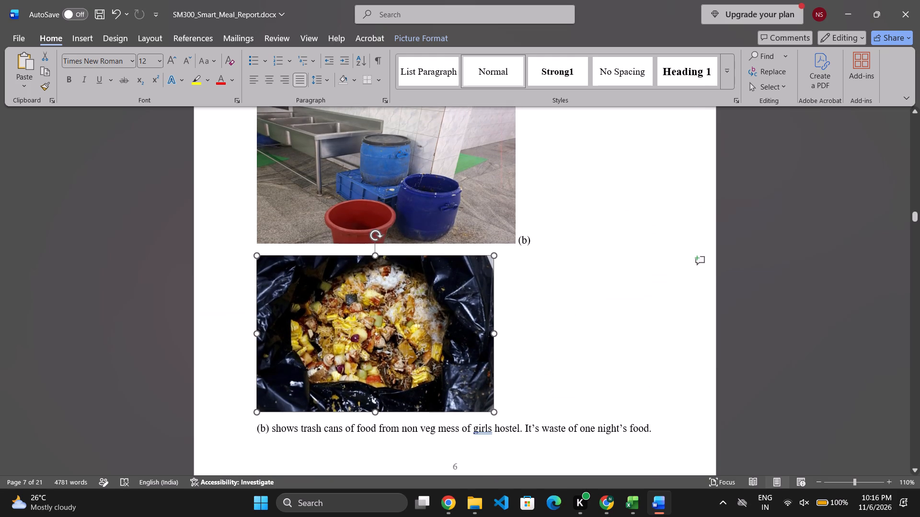
Widen the food-waste photo below (b) to about the width of the (b) photo and make it slightly taller.
left_click_drag(494, 333, 513, 341)
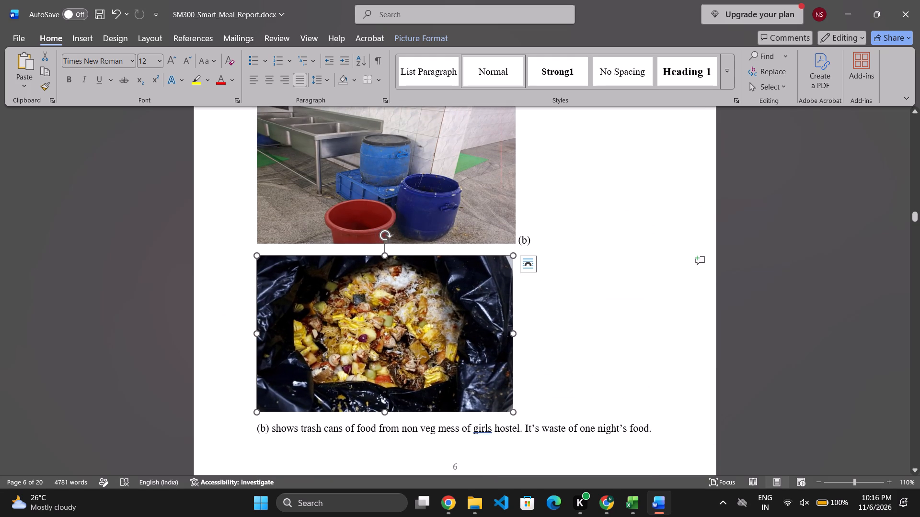
left_click_drag(384, 410, 391, 422)
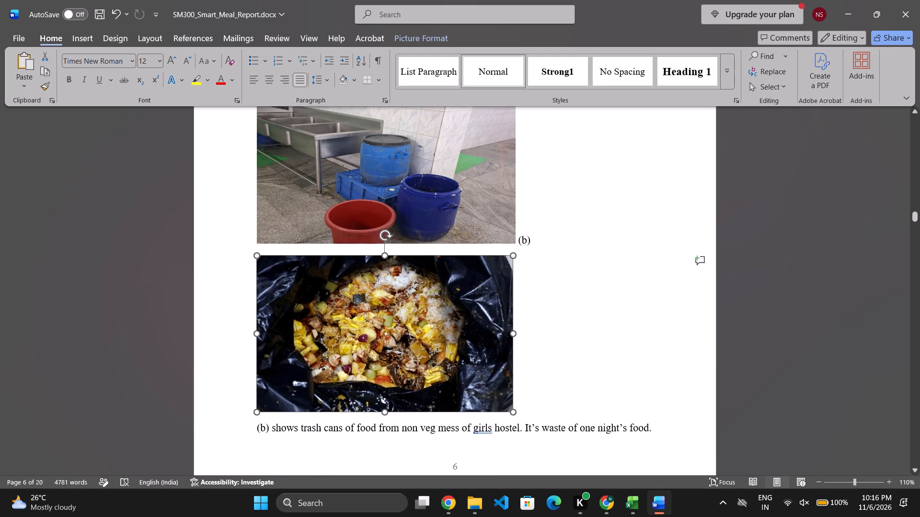
left_click_drag(391, 422, 393, 425)
Check how the resized food-waste photo fits with photos (a) and (b) and the description lines across the page break.
scroll(393, 425, "down", 2)
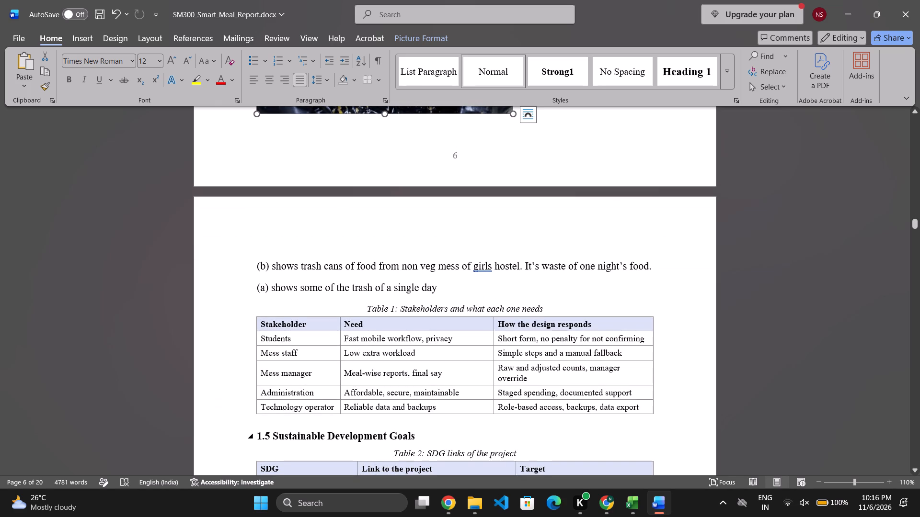
scroll(617, 438, "up", 4)
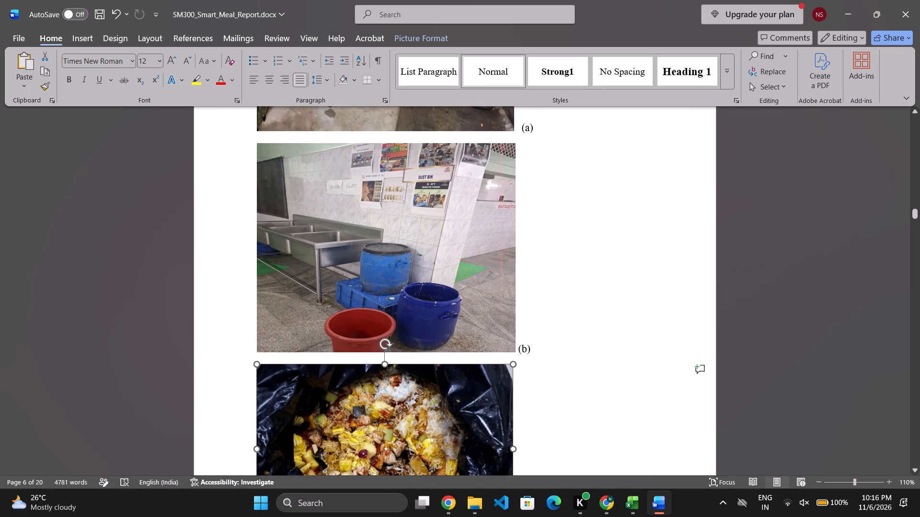
scroll(617, 438, "down", 2)
scroll(617, 438, "up", 1)
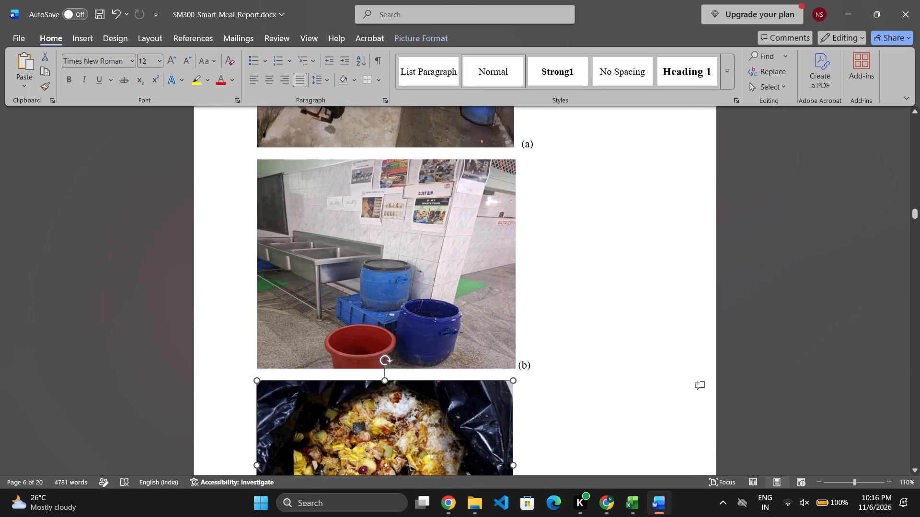
scroll(617, 438, "up", 1)
scroll(617, 438, "down", 1)
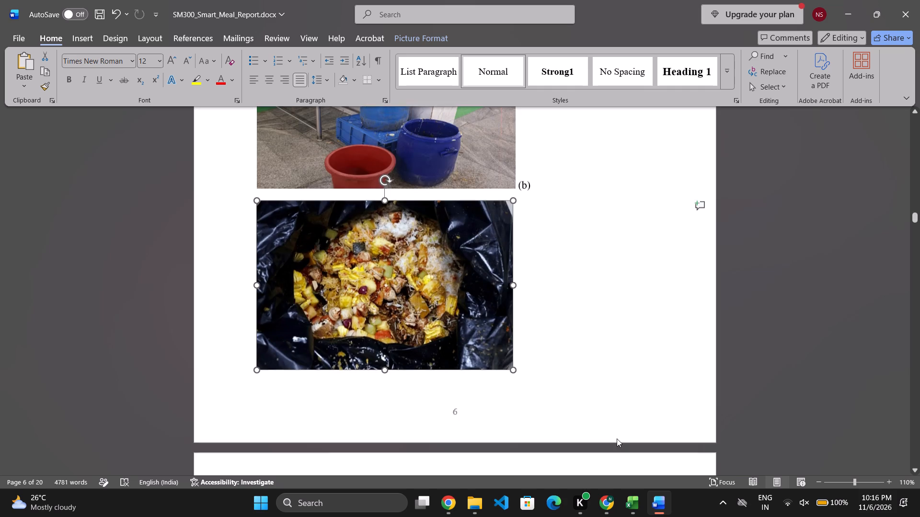
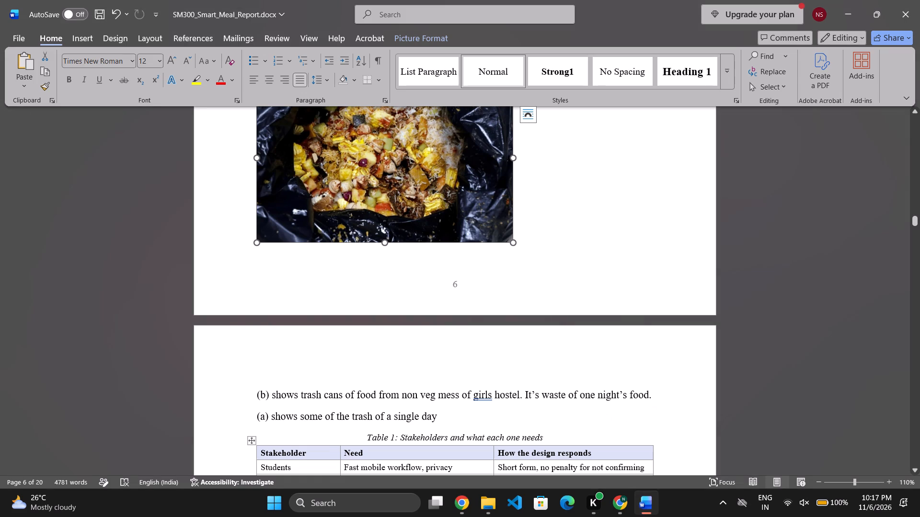
Start a new line after the food-waste photo and insert the photo of discarded bananas above the (b) description.
left_click(329, 348)
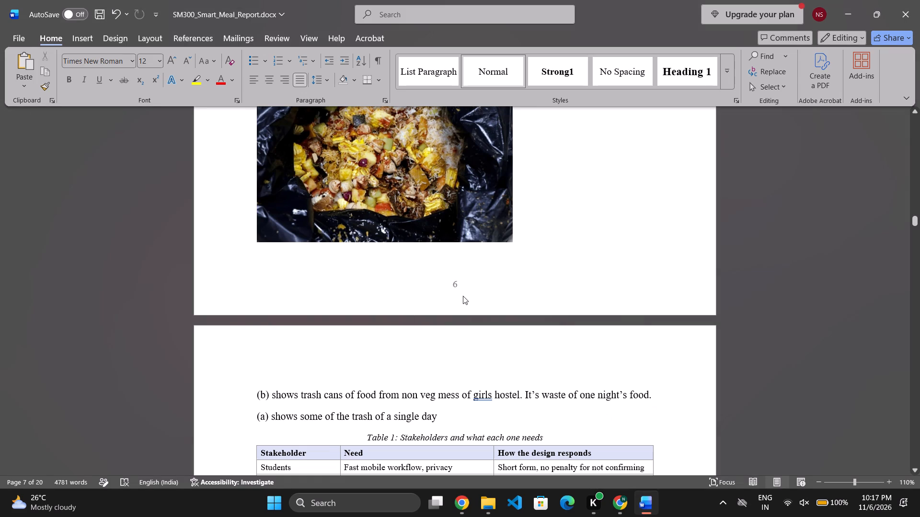
left_click(526, 243)
key("Return")
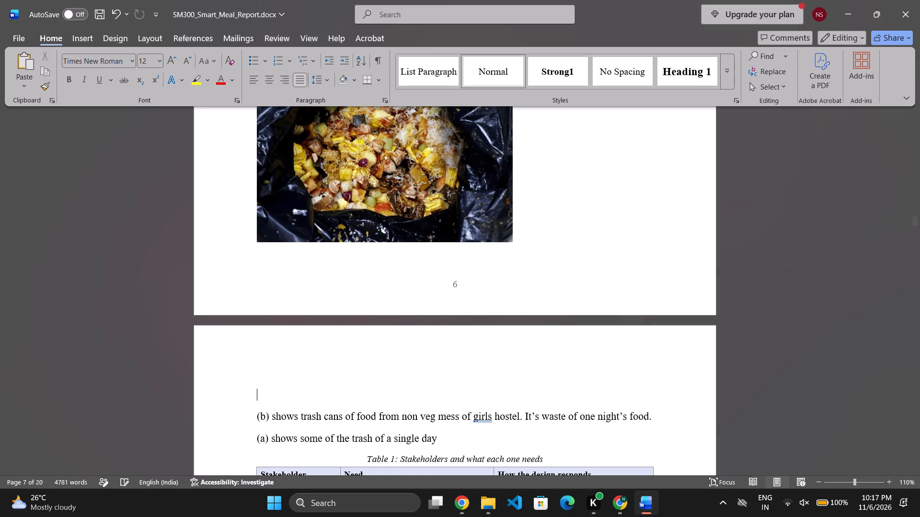
left_click(24, 36)
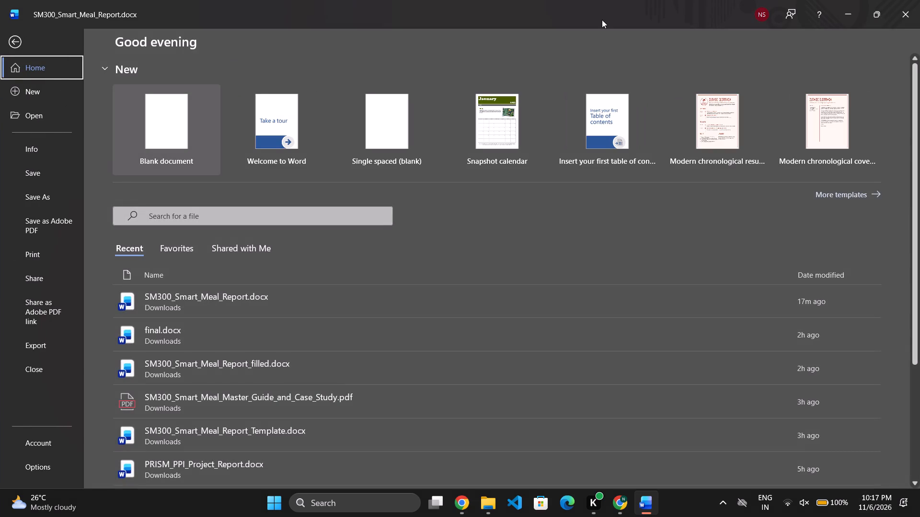
Insert the discarded-bananas photo "WhatsApp Image 2026-11-06 at 10.11.09 PM.jpeg" from Downloads on the empty line above the (b) description.
left_click(19, 38)
left_click(89, 47)
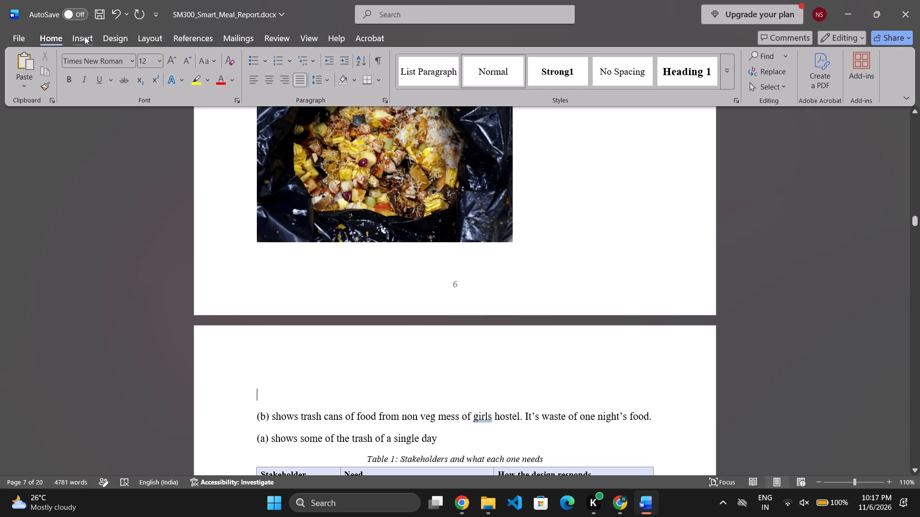
left_click(84, 36)
left_click(86, 37)
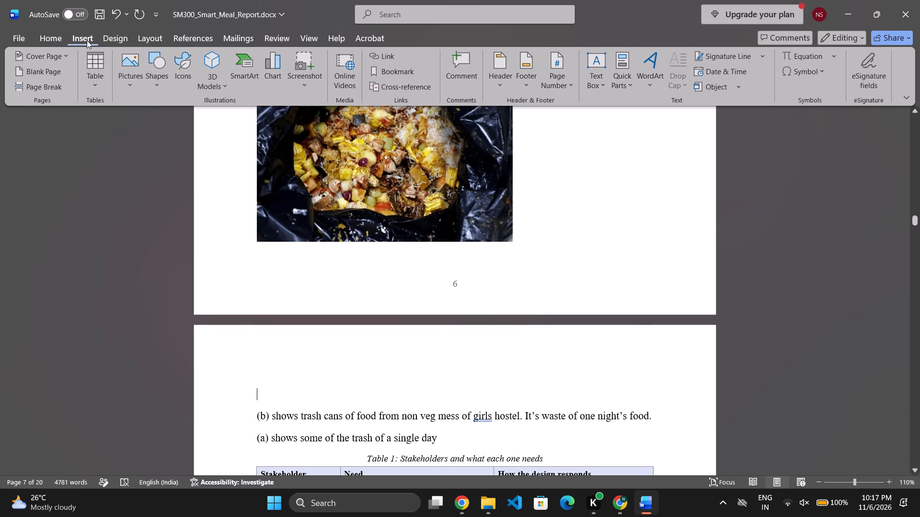
left_click(85, 43)
left_click(132, 73)
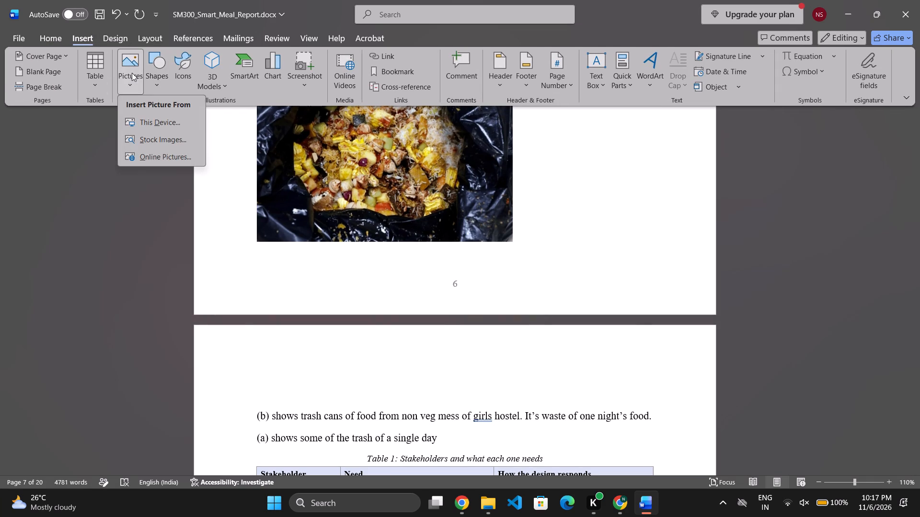
left_click(159, 124)
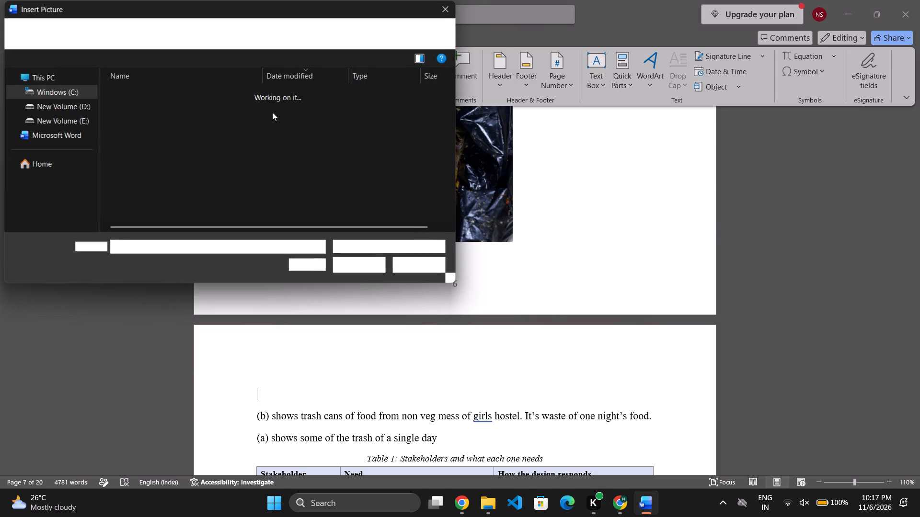
left_click(167, 110)
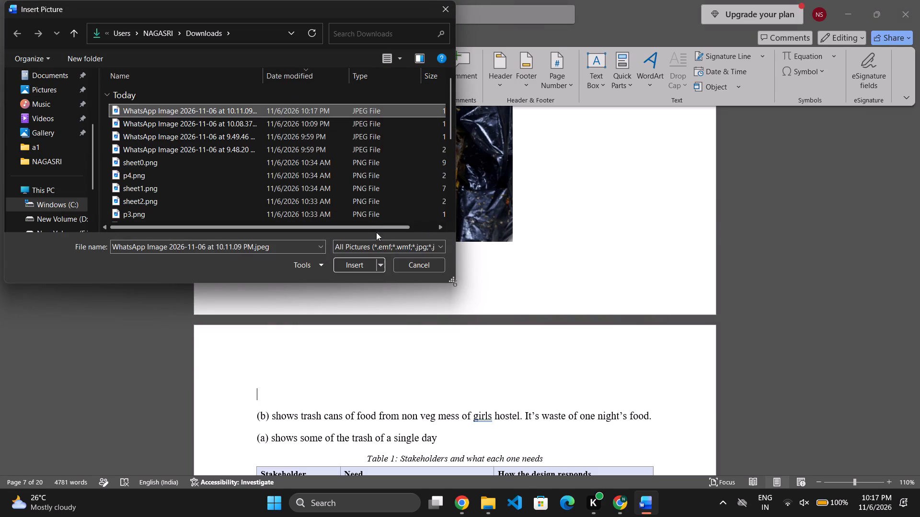
left_click(361, 261)
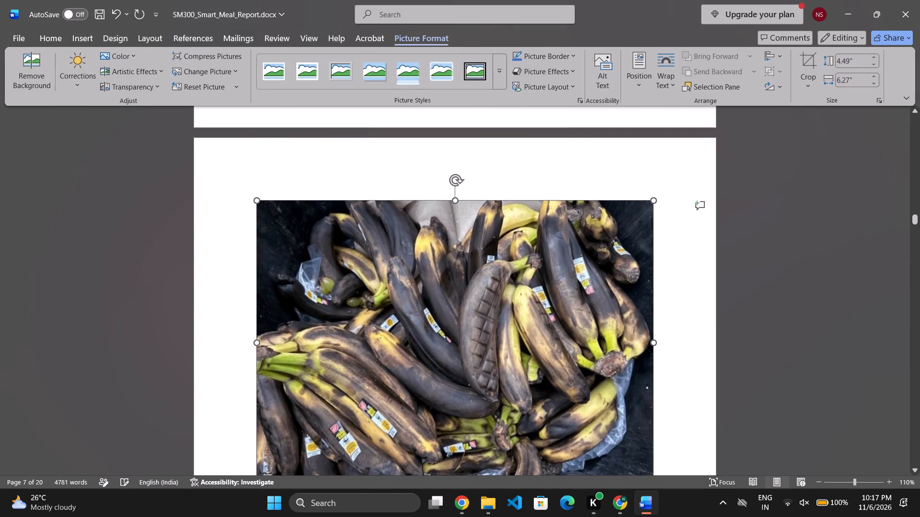
Shrink the discarded-bananas photo to about 3.6" high and 4.45" wide, keeping it slightly wider than the food-waste photo before it.
scroll(545, 315, "down", 2)
left_click_drag(456, 253, 418, 197)
scroll(418, 197, "up", 1)
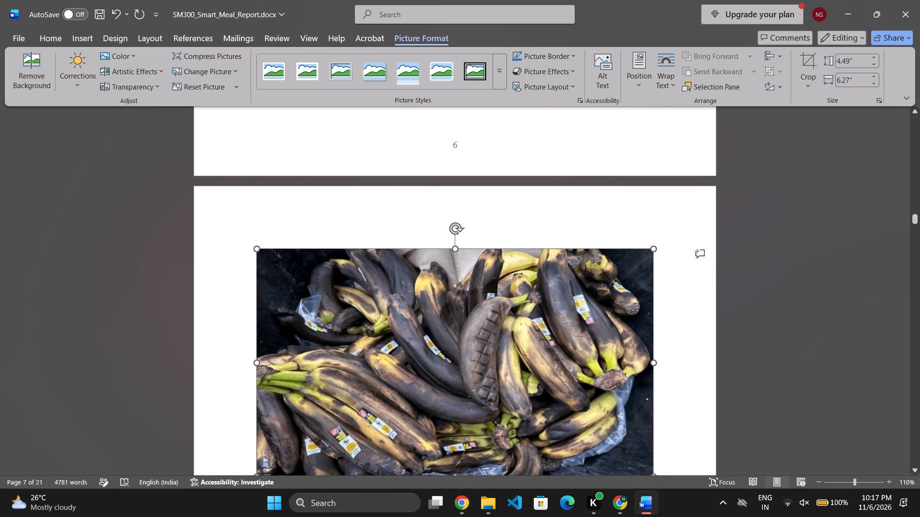
left_click_drag(654, 361, 518, 341)
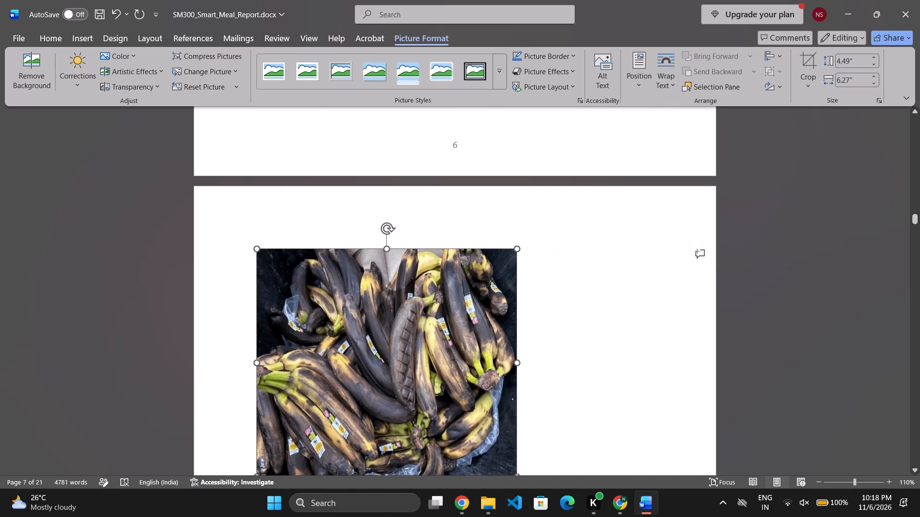
left_click_drag(518, 341, 538, 344)
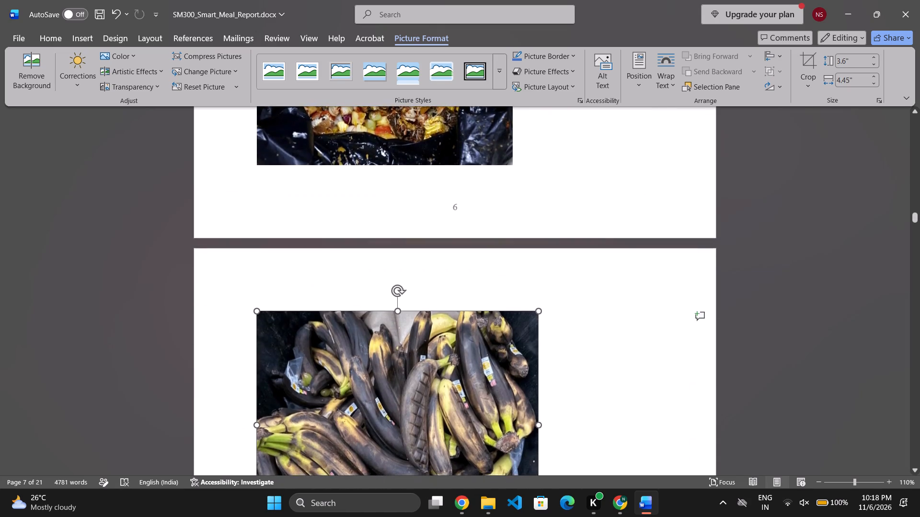
Look through the report from the bananas photo to the paragraph below Table 6 for remaining placeholders.
scroll(538, 344, "down", 3)
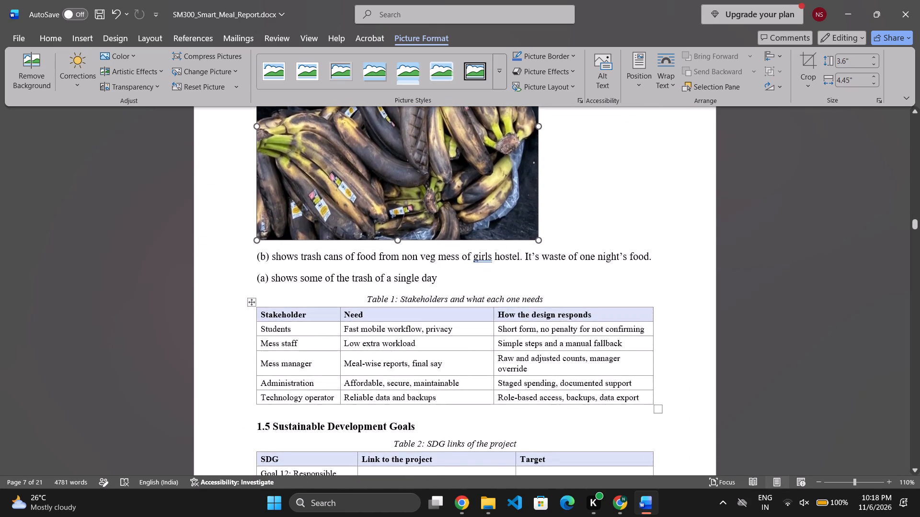
scroll(538, 344, "down", 5)
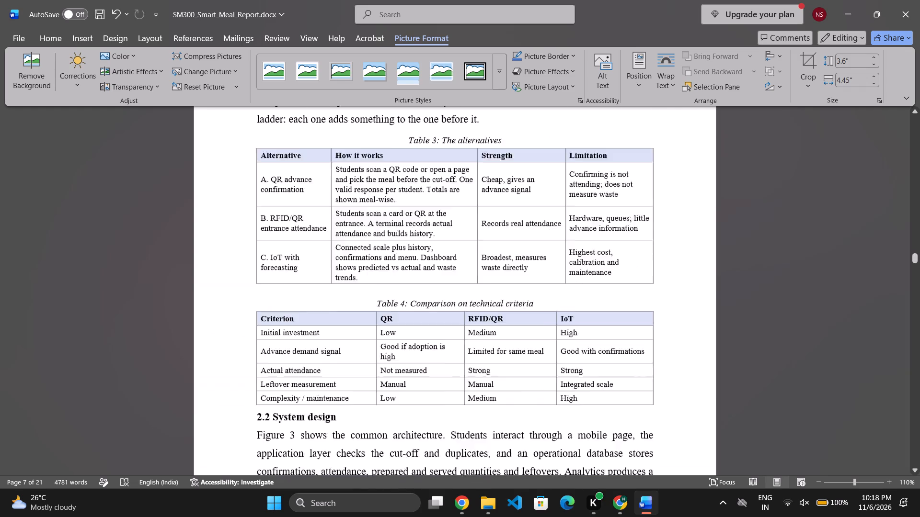
scroll(538, 344, "down", 1)
scroll(538, 344, "up", 1)
scroll(538, 344, "down", 1)
scroll(538, 344, "up", 3)
scroll(538, 344, "down", 1)
scroll(538, 344, "up", 1)
scroll(538, 344, "down", 3)
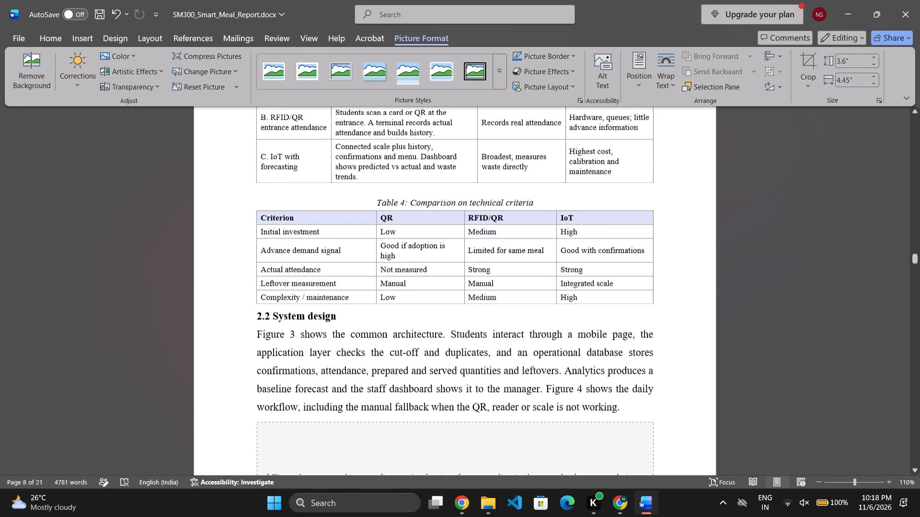
scroll(538, 344, "down", 4)
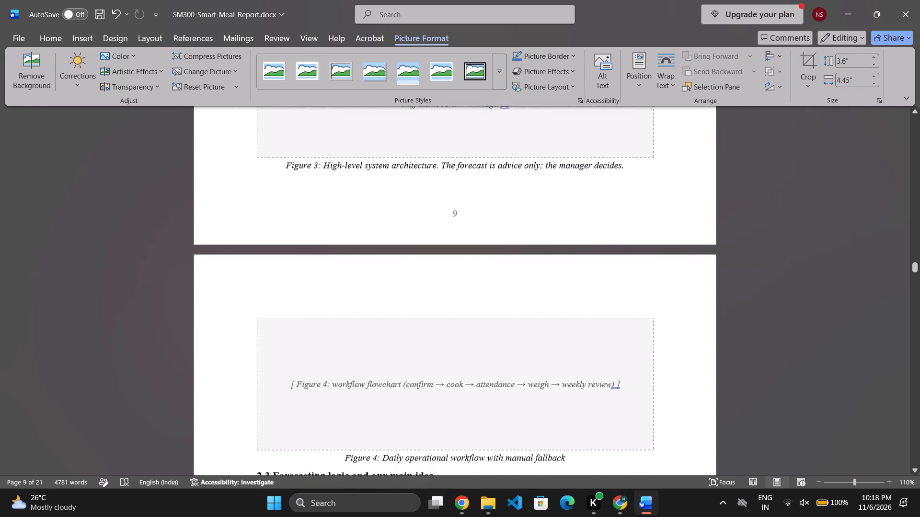
scroll(538, 344, "down", 5)
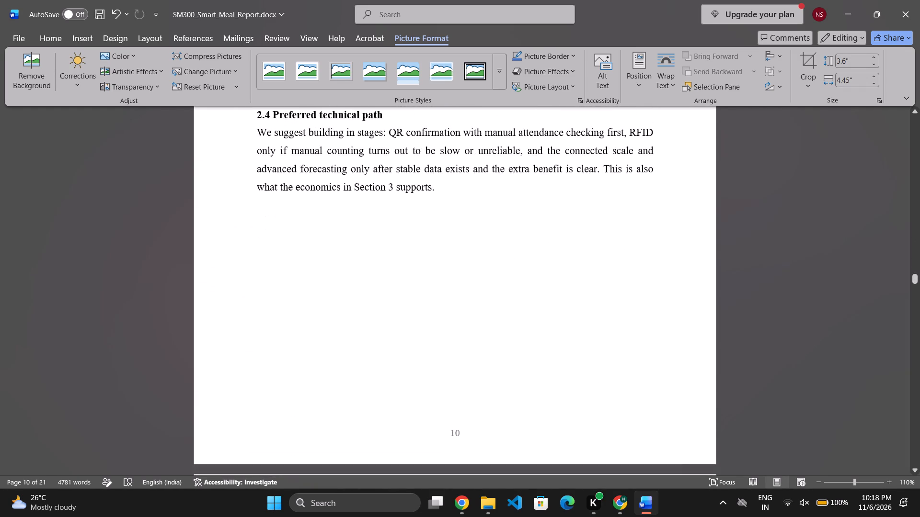
scroll(538, 344, "down", 3)
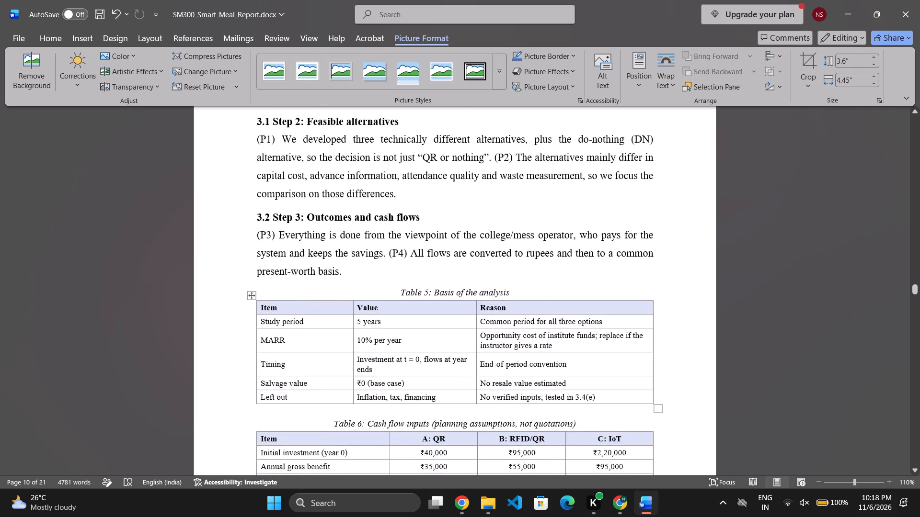
scroll(538, 344, "down", 2)
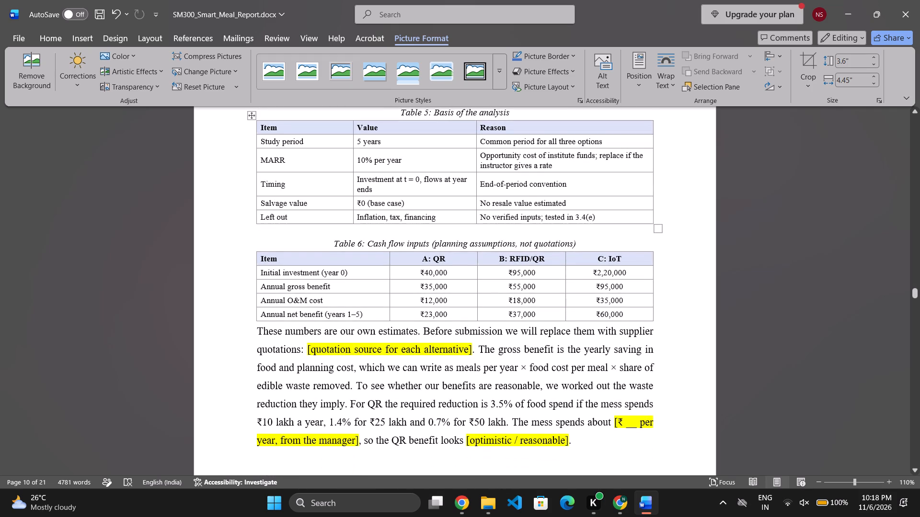
Delete the sentence about replacing the numbers with supplier quotations, including its highlighted quotation source placeholder, from the paragraph below Table 6.
left_click(472, 352)
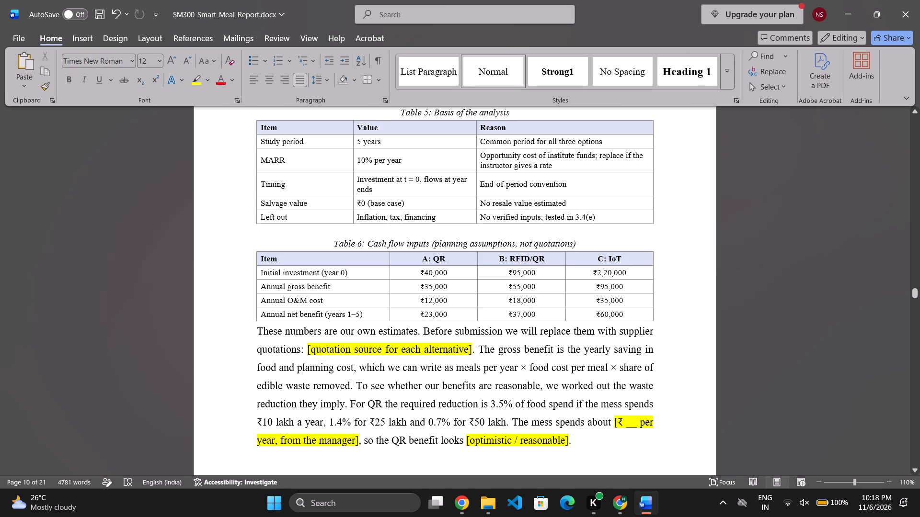
key("BackSpace")
key("BackSpace")
key("BackSpace")
key("BackSpace")
key("BackSpace")
key("BackSpace")
key("BackSpace")
key("BackSpace")
key("BackSpace")
key("BackSpace")
key("BackSpace")
key("BackSpace")
key("BackSpace")
key("BackSpace")
key("BackSpace")
key("BackSpace")
key("BackSpace")
key("BackSpace")
key("BackSpace")
key("BackSpace")
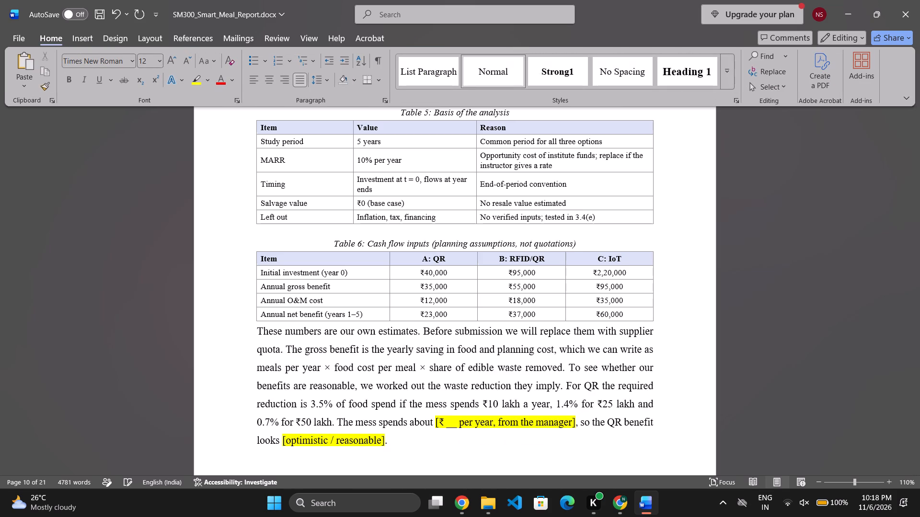
key("BackSpace")
key("BackSpace")
key("BackSpace")
key("BackSpace")
key("BackSpace")
key("BackSpace")
key("BackSpace")
key("BackSpace")
key("BackSpace")
key("BackSpace")
key("BackSpace")
key("BackSpace")
key("BackSpace")
key("BackSpace")
key("BackSpace")
key("BackSpace")
key("BackSpace")
key("BackSpace")
key("BackSpace")
key("BackSpace")
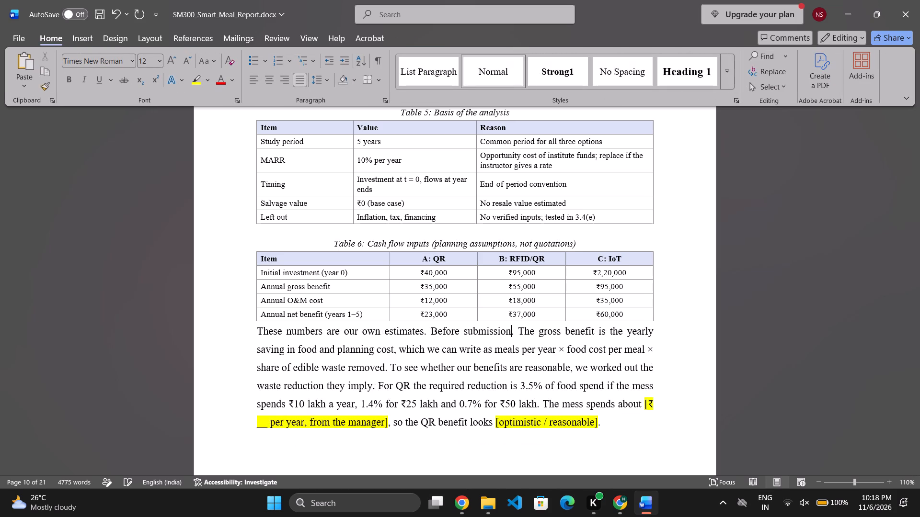
key("BackSpace")
key("BackSpace")
key("BackSpace")
key("BackSpace")
key("BackSpace")
key("BackSpace")
key("BackSpace")
key("BackSpace")
key("BackSpace")
key("BackSpace")
key("BackSpace")
key("BackSpace")
key("BackSpace")
key("BackSpace")
key("BackSpace")
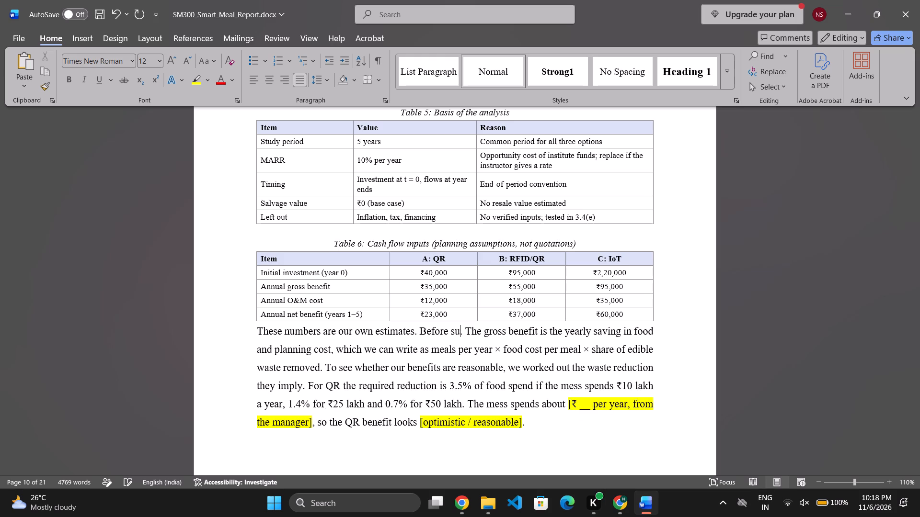
key("BackSpace")
key("BackSpace")
key("BackSpace")
key("BackSpace")
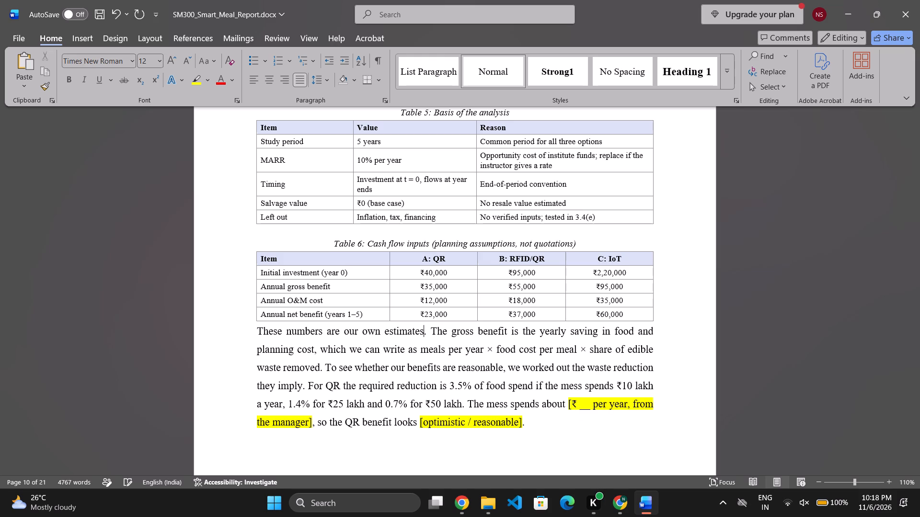
Review the report from Table 6 onward for unfinished placeholders, examining the team's scoring paragraph in section 3.6.
scroll(638, 272, "up", 5)
scroll(638, 272, "down", 4)
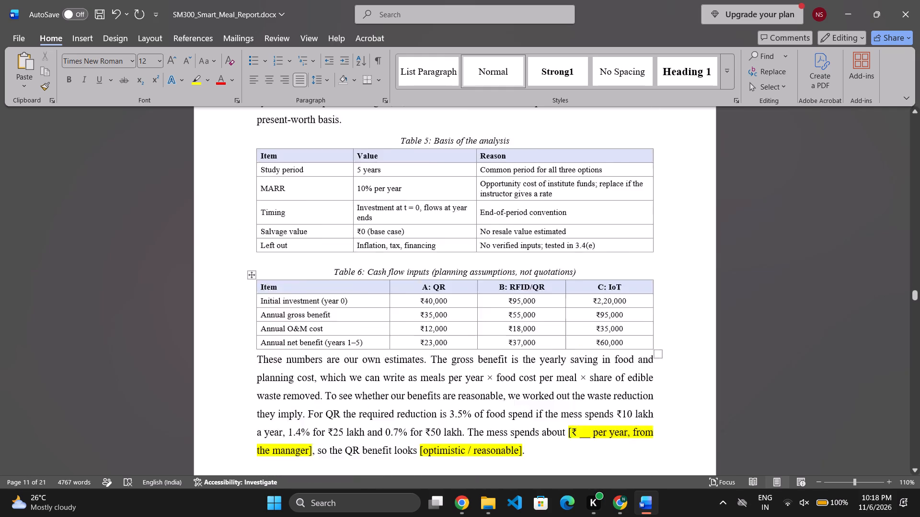
scroll(638, 272, "down", 1)
scroll(638, 272, "up", 1)
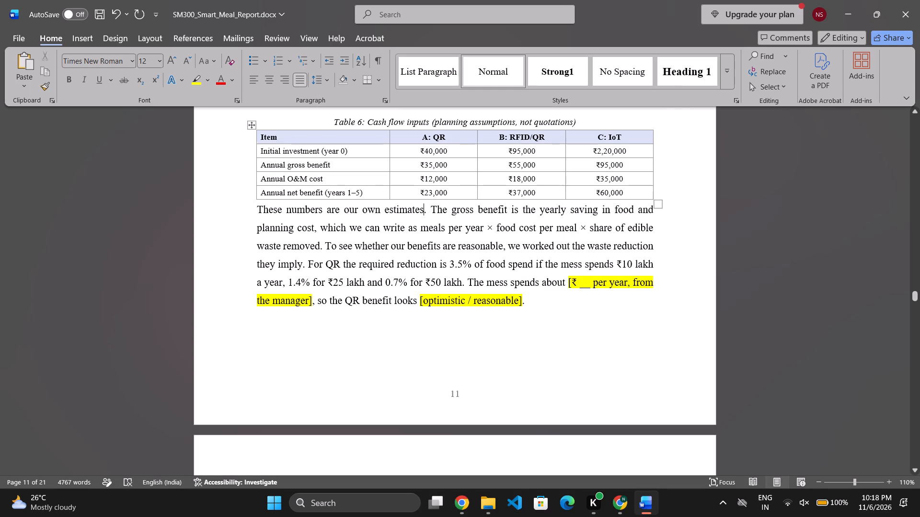
scroll(480, 299, "down", 3)
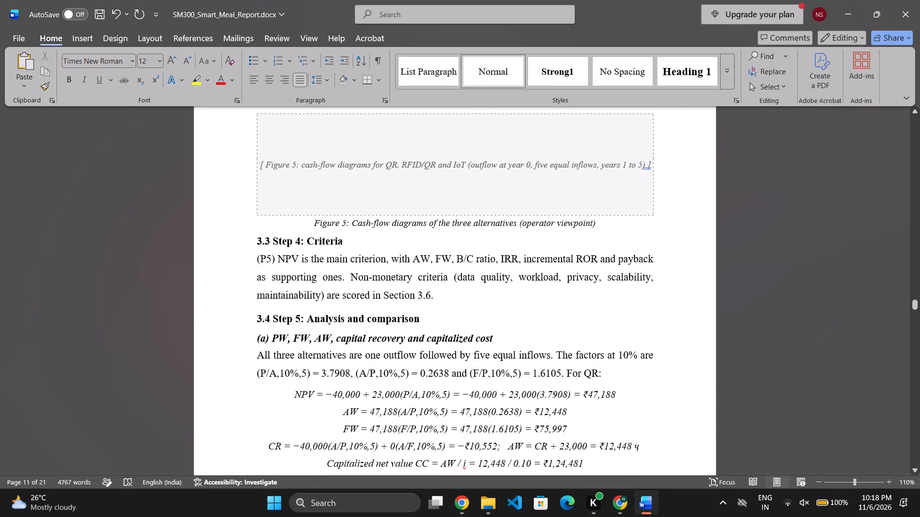
scroll(480, 299, "down", 3)
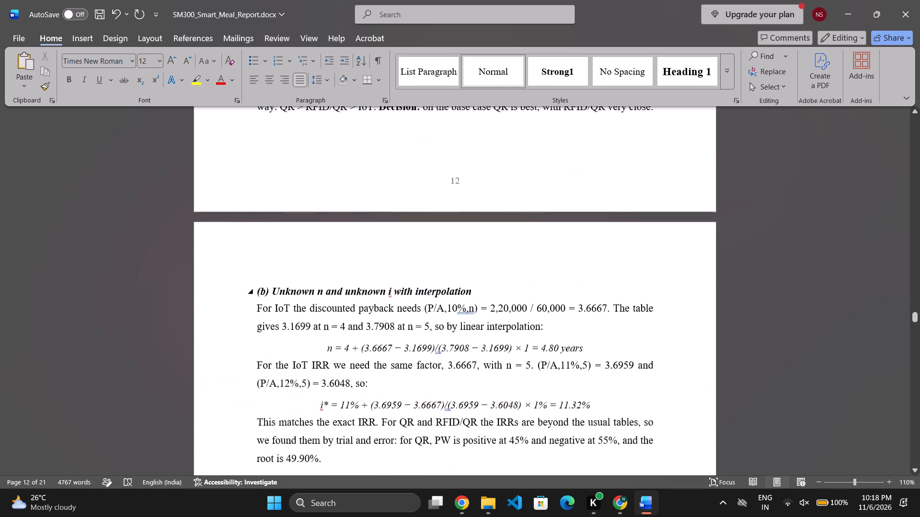
scroll(480, 299, "down", 7)
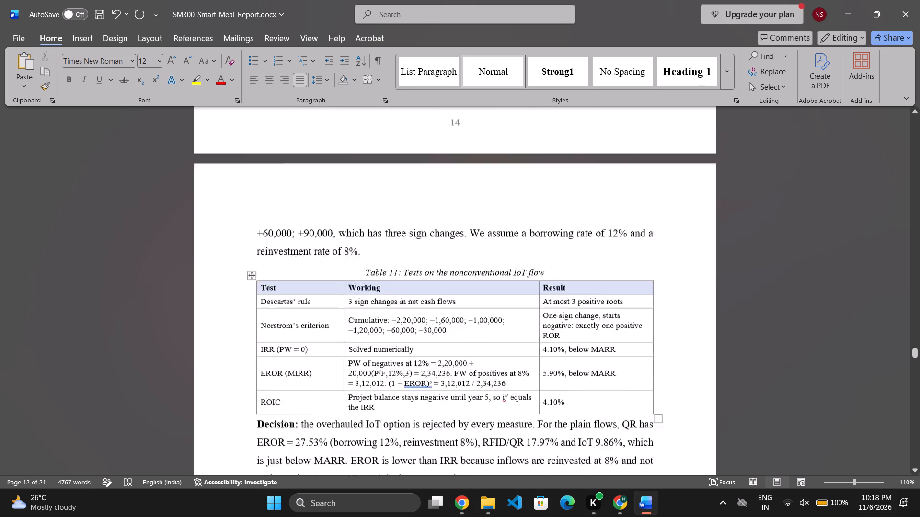
scroll(480, 299, "down", 4)
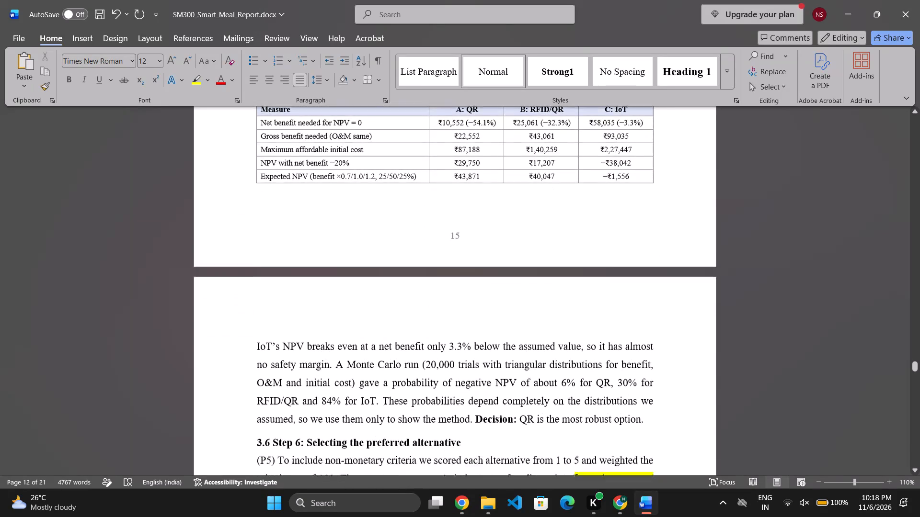
scroll(480, 299, "down", 6)
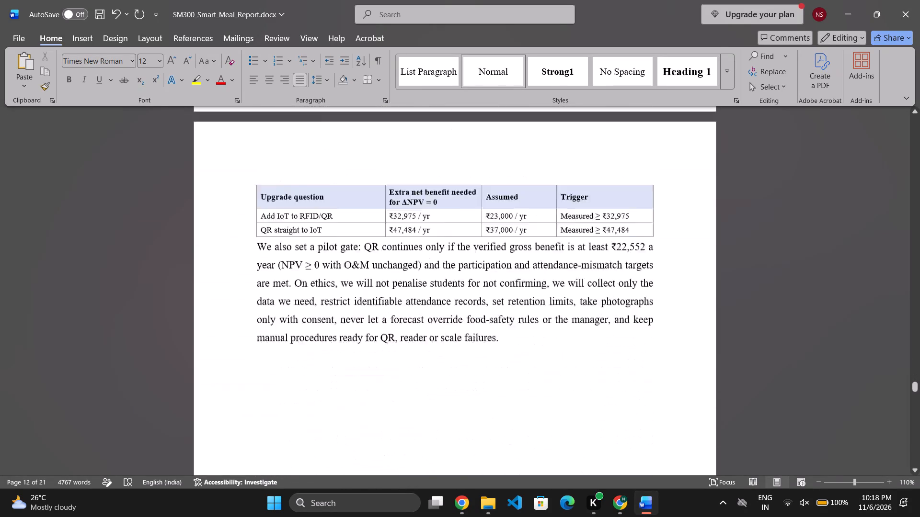
scroll(480, 299, "up", 4)
scroll(480, 299, "down", 1)
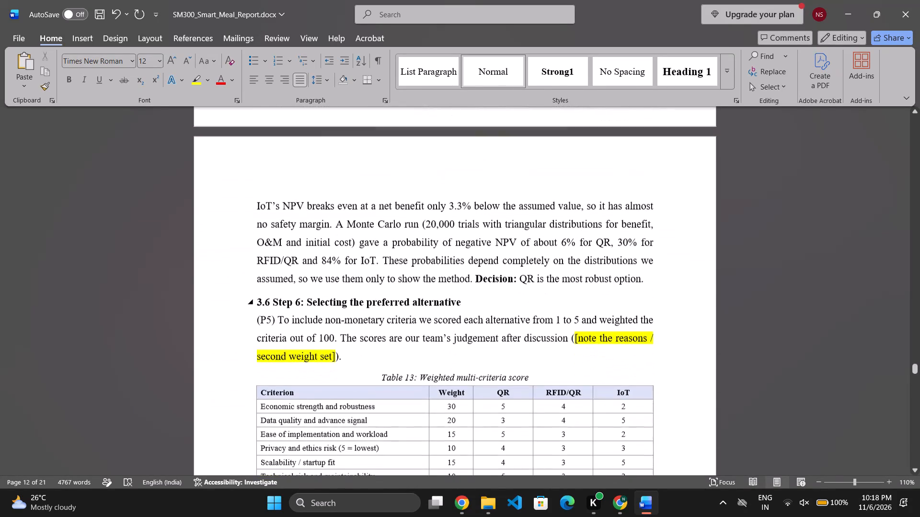
left_click_drag(480, 299, 428, 336)
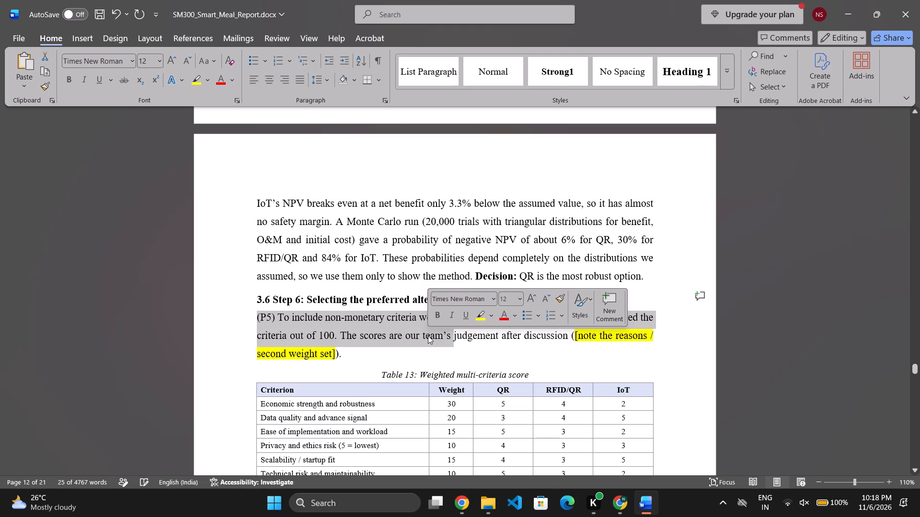
left_click(492, 347)
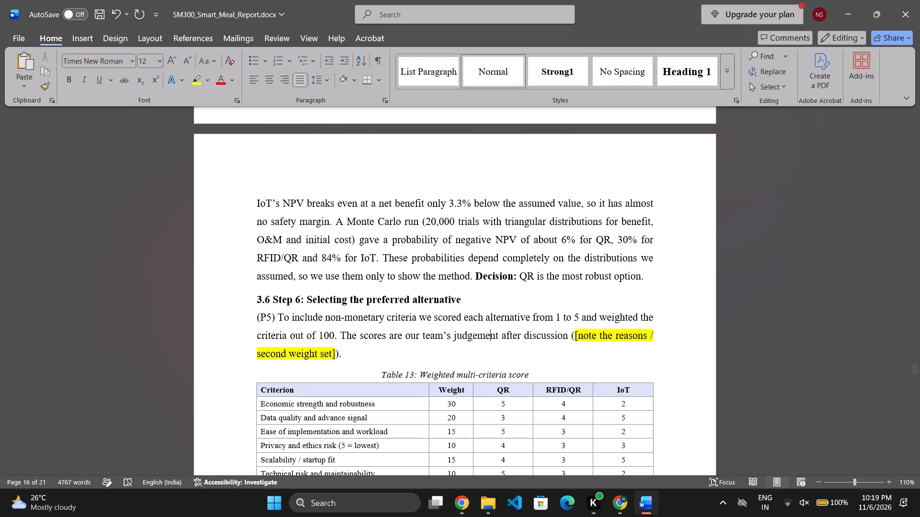
Add an empty line before the Table 14 caption so the caption and table start together on the following page.
scroll(492, 347, "down", 4)
scroll(492, 347, "up", 2)
scroll(492, 347, "down", 2)
scroll(492, 347, "up", 2)
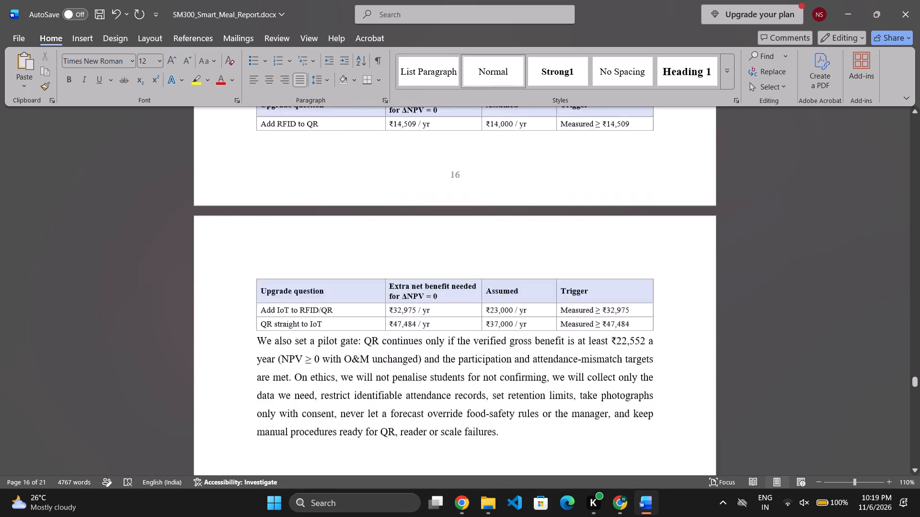
scroll(478, 365, "up", 1)
left_click(374, 211)
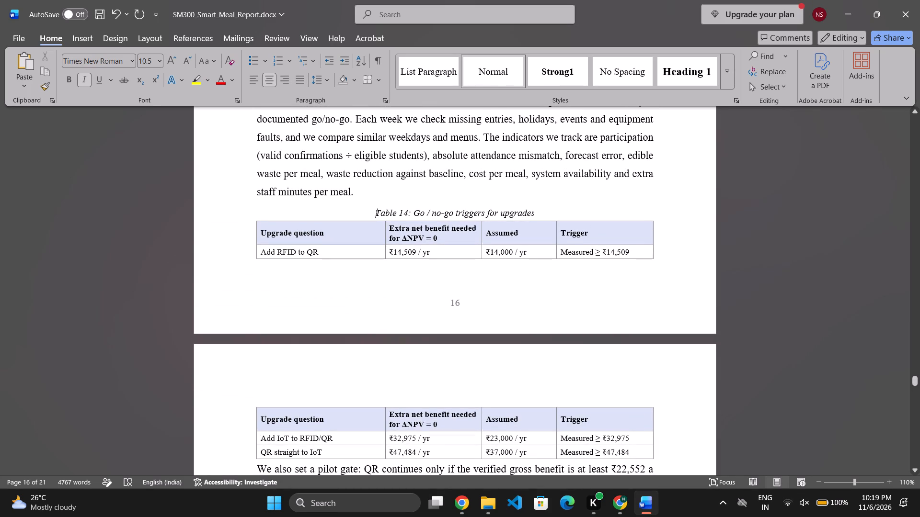
key("Return")
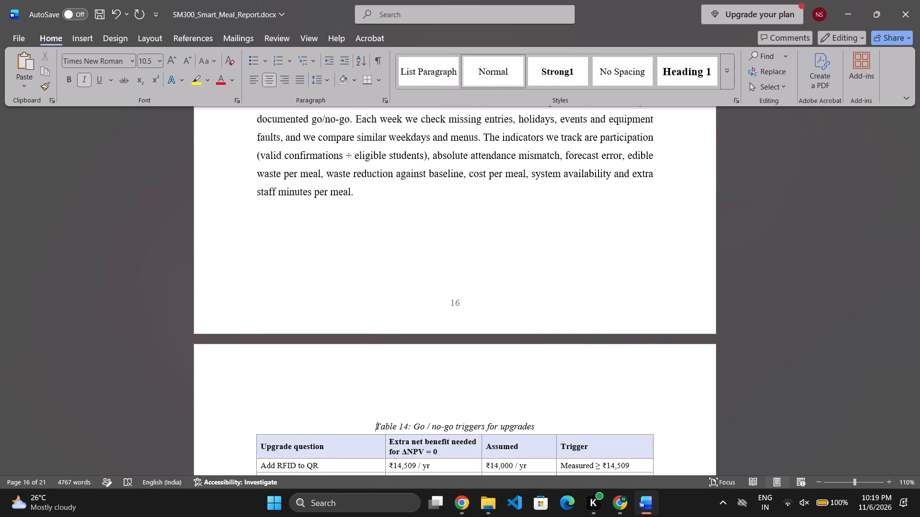
Delete the highlighted placeholder about updating the paragraph with real survey and weighing numbers from section 4.1.
scroll(385, 247, "down", 5)
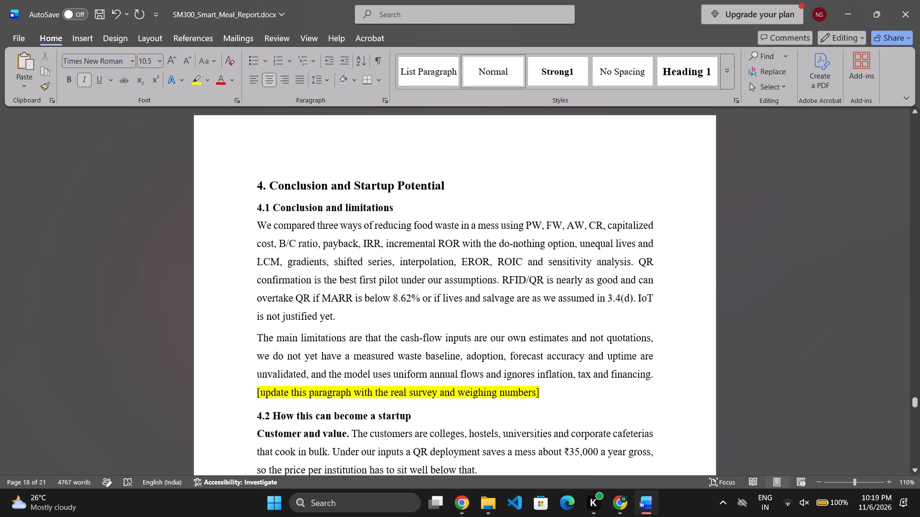
scroll(385, 247, "down", 1)
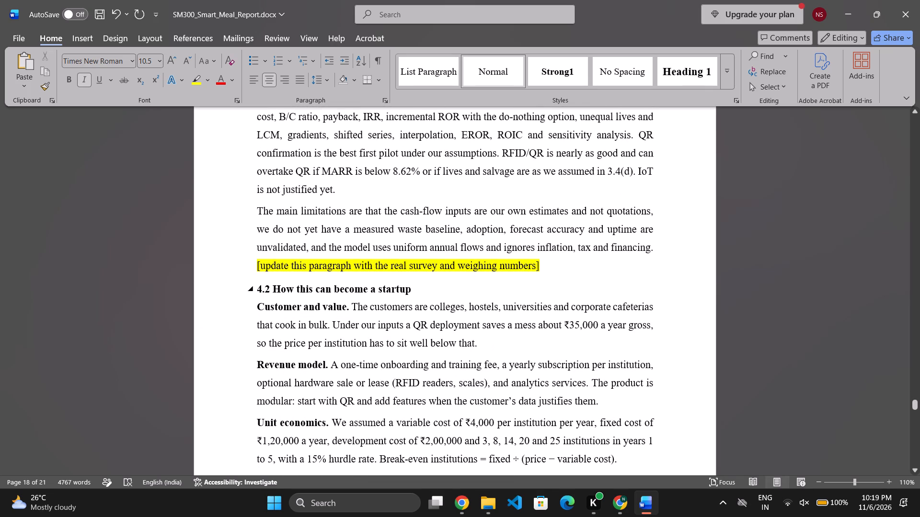
scroll(510, 291, "up", 1)
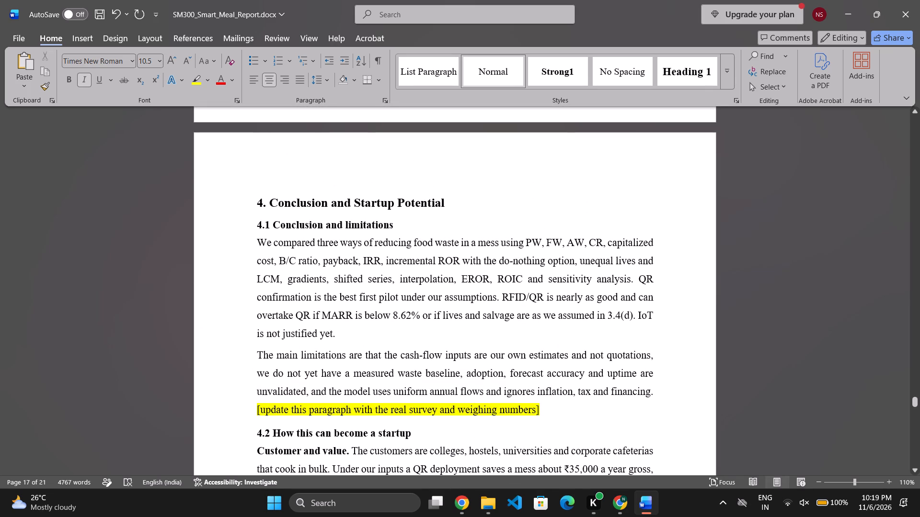
left_click_drag(550, 412, 318, 397)
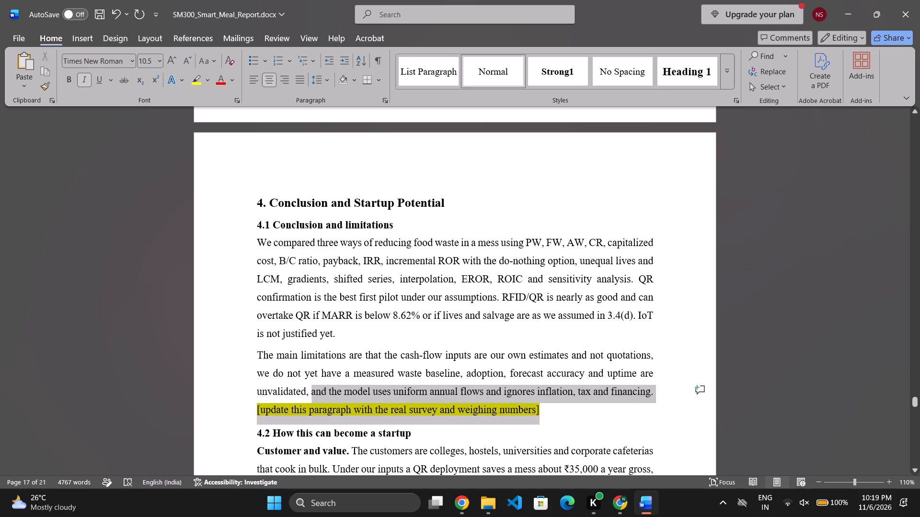
left_click_drag(318, 397, 260, 412)
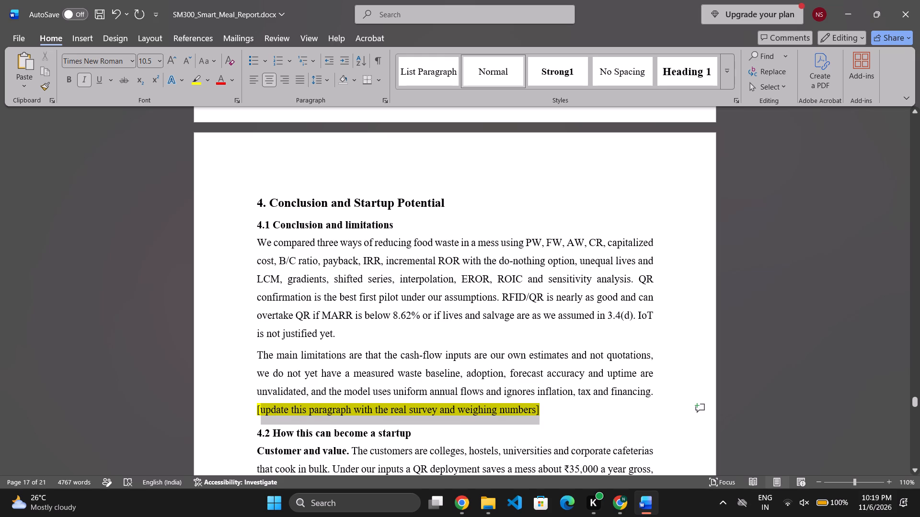
left_click_drag(260, 412, 255, 412)
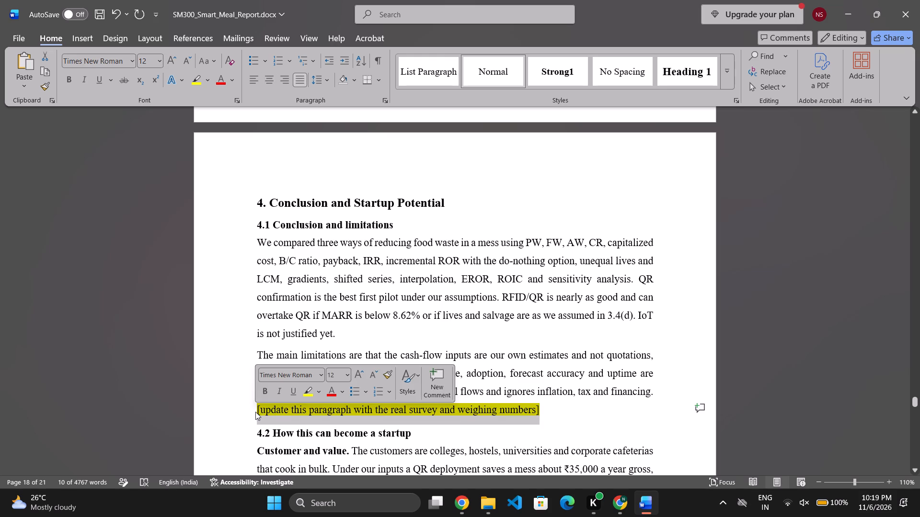
key("BackSpace")
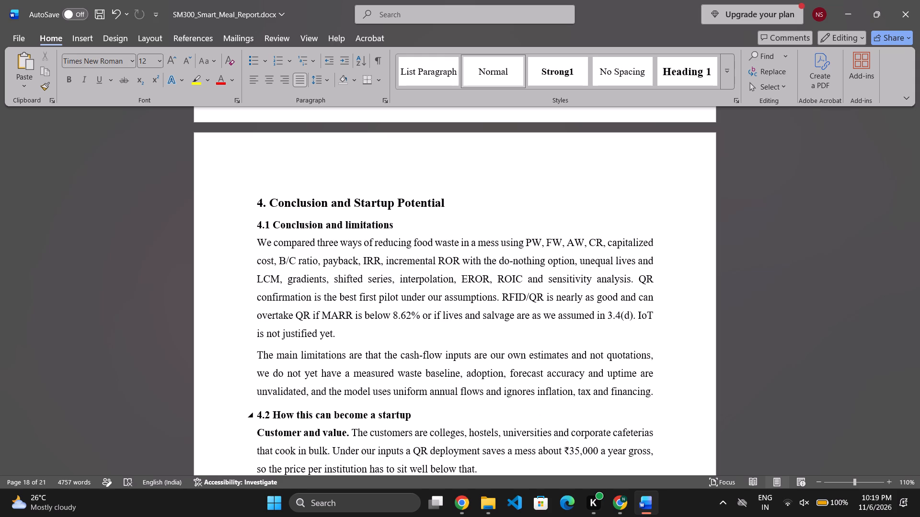
Delete the Figure 8 placeholder box and its caption about break-even customers and cumulative cash below Table 15.
scroll(397, 421, "down", 1)
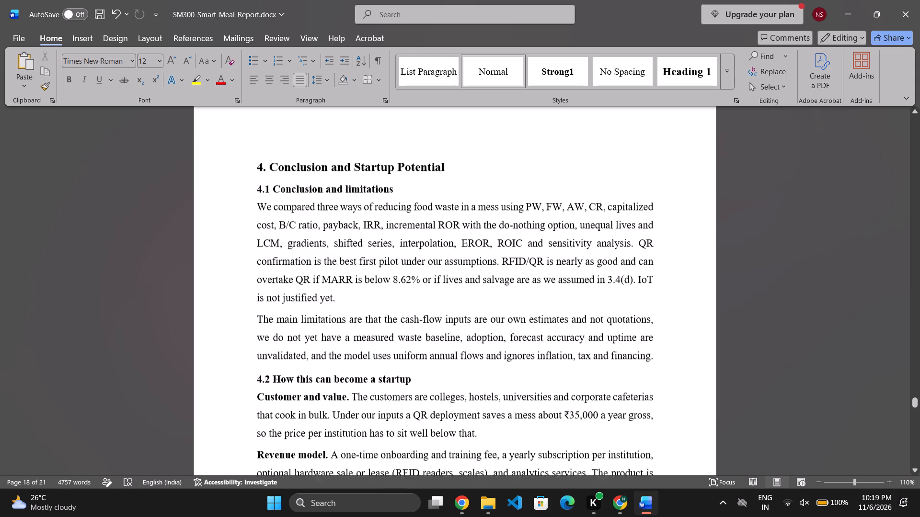
scroll(397, 421, "down", 1)
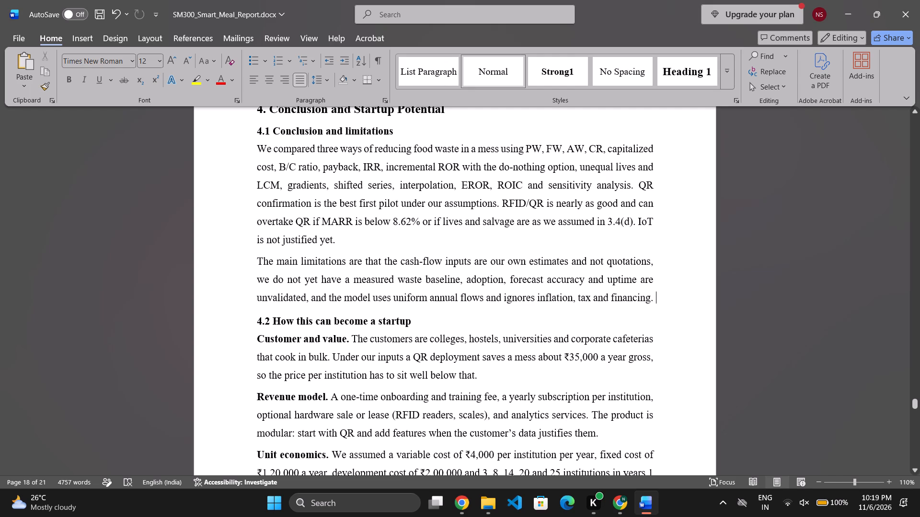
scroll(496, 361, "down", 2)
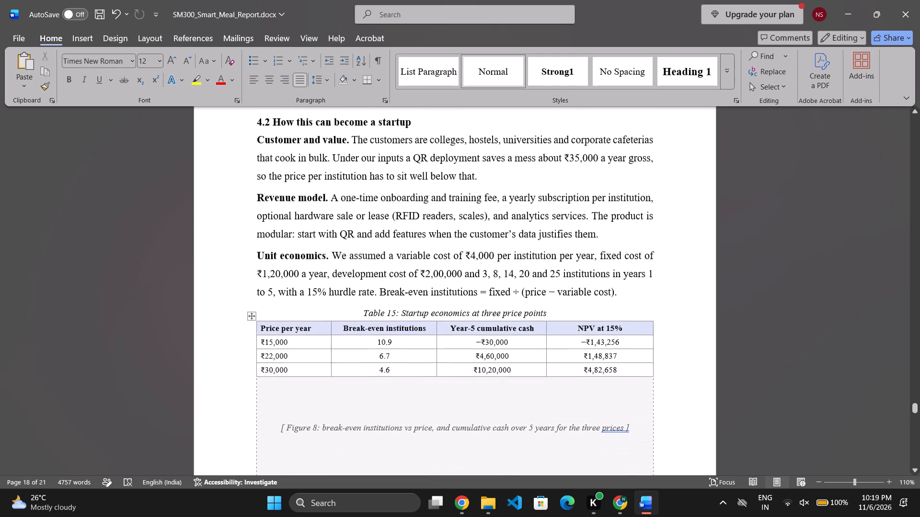
scroll(496, 361, "down", 1)
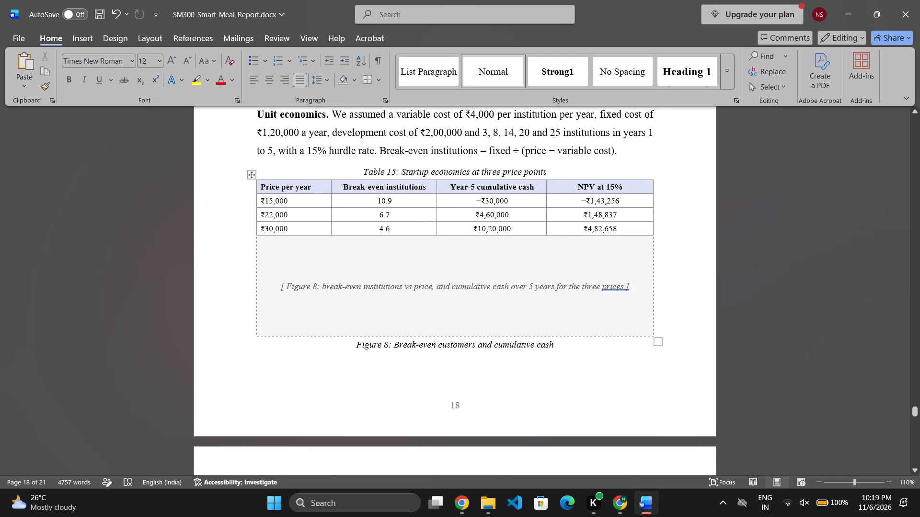
left_click_drag(668, 340, 340, 273)
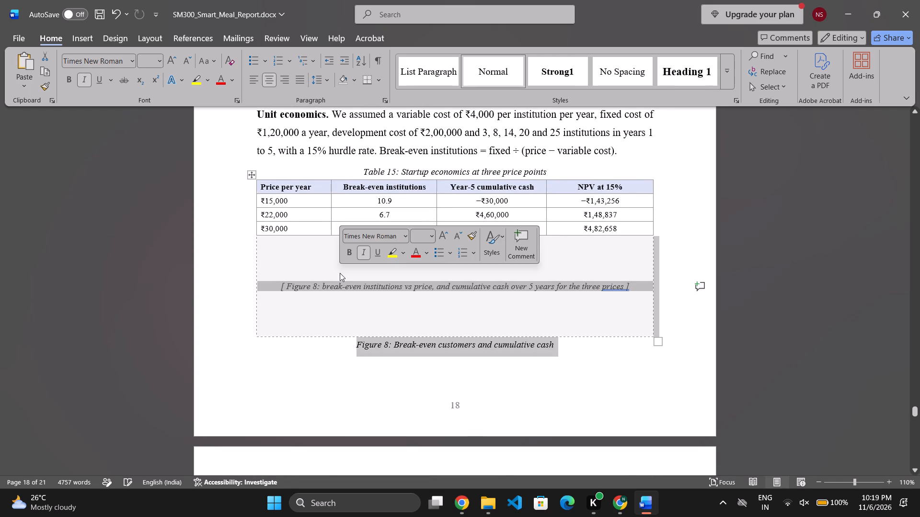
key("BackSpace")
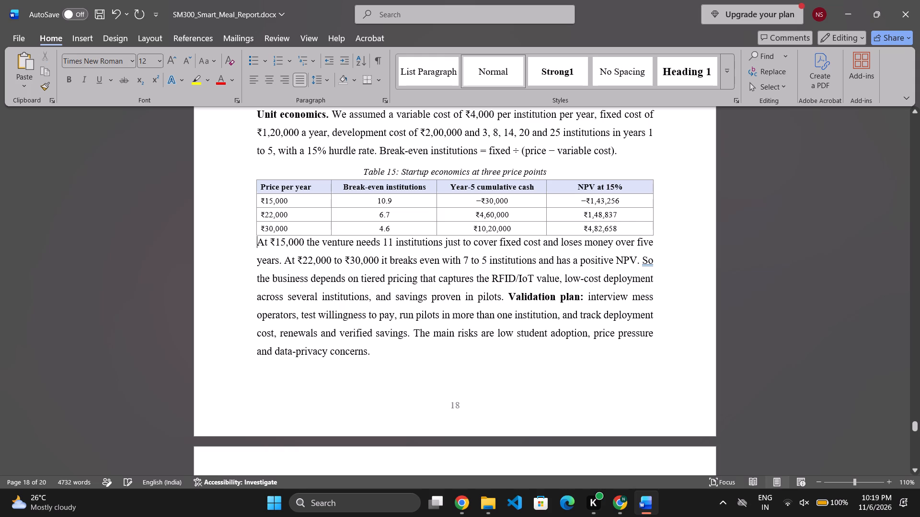
Review section 4 around Table 15 and back up to the conclusion heading, checking the text and page layout.
scroll(424, 298, "up", 1)
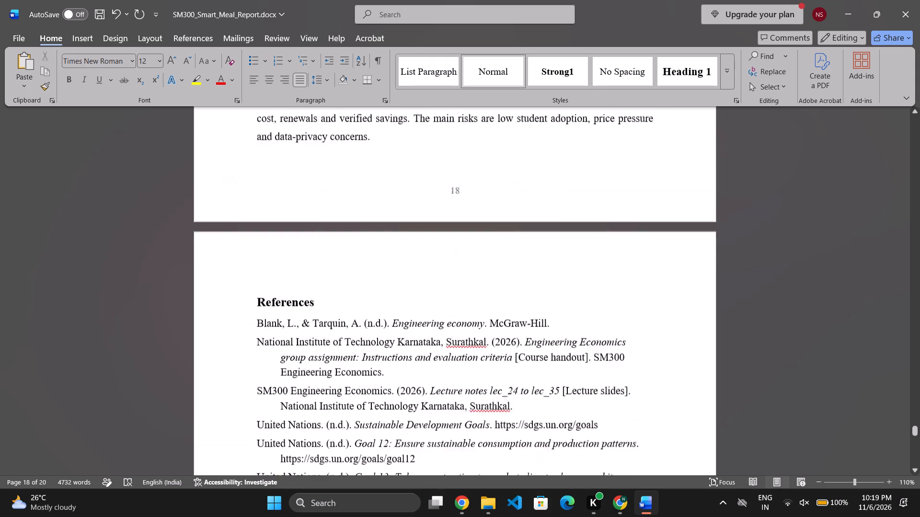
scroll(424, 298, "up", 2)
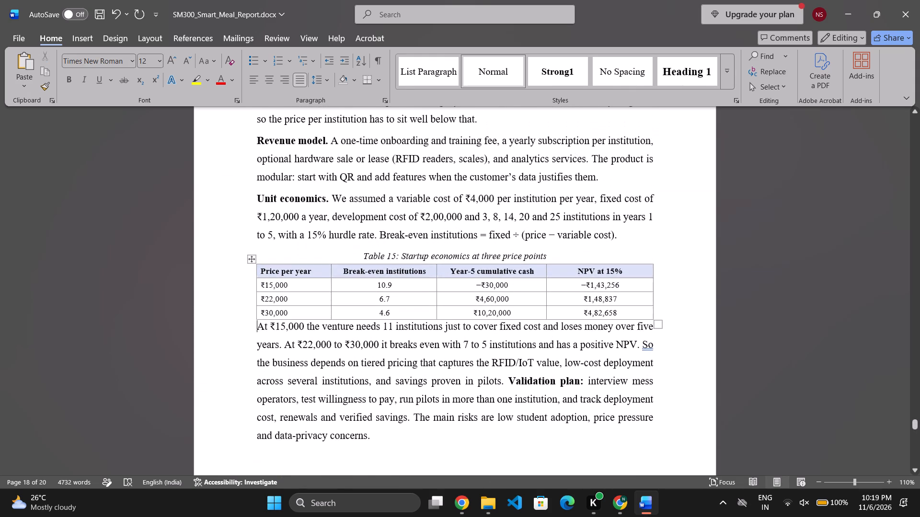
scroll(424, 298, "up", 2)
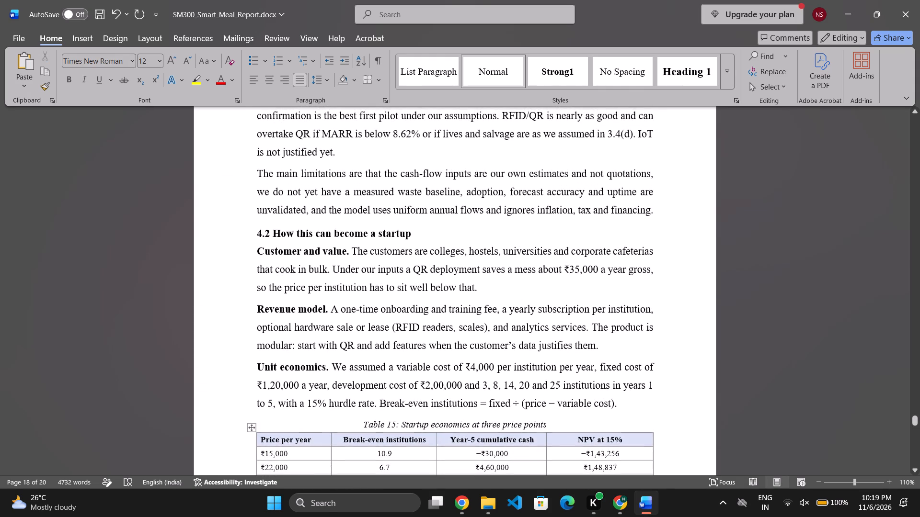
scroll(424, 298, "up", 2)
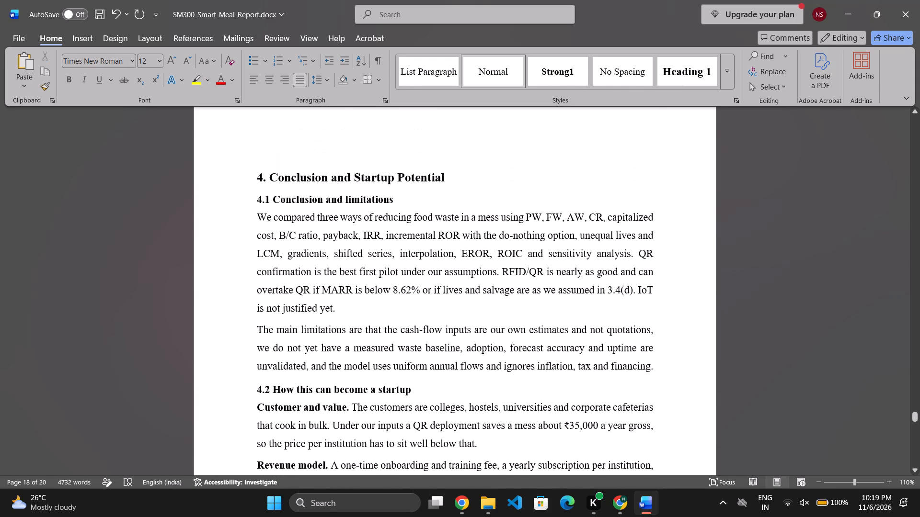
scroll(424, 298, "up", 1)
Delete the highlighted placeholder about adding an Indian source and supplier quotations at the end of the References list.
scroll(424, 298, "down", 3)
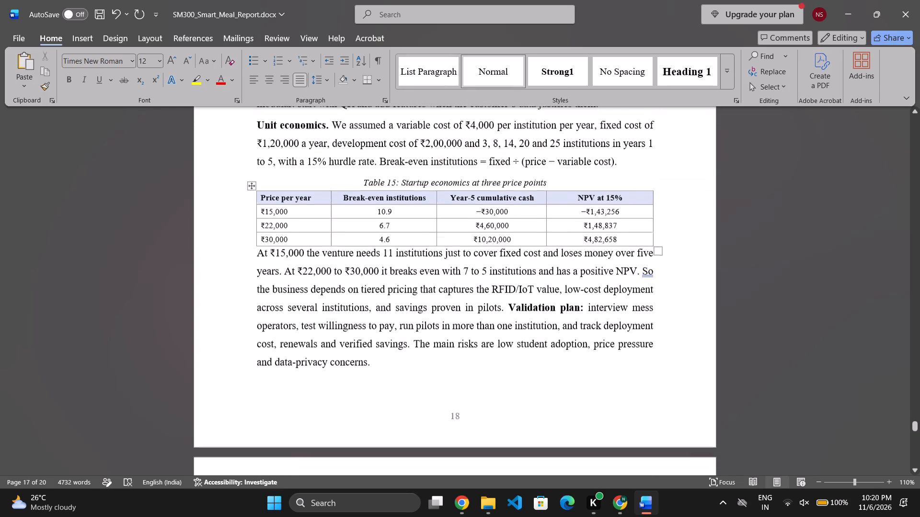
scroll(424, 298, "down", 3)
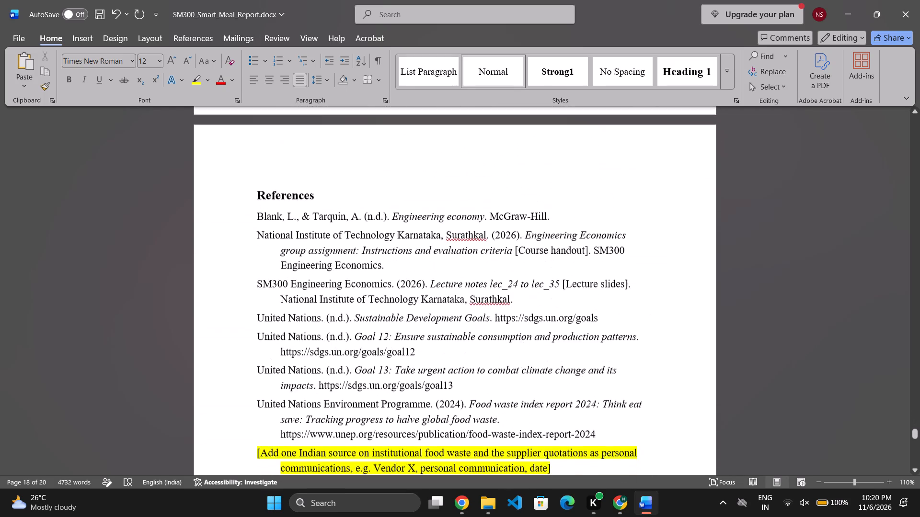
scroll(424, 298, "down", 1)
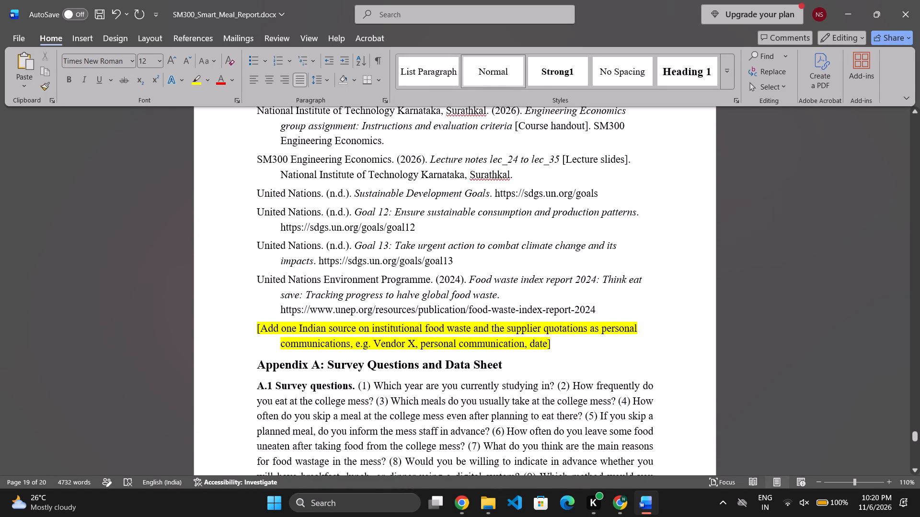
left_click_drag(555, 344, 277, 321)
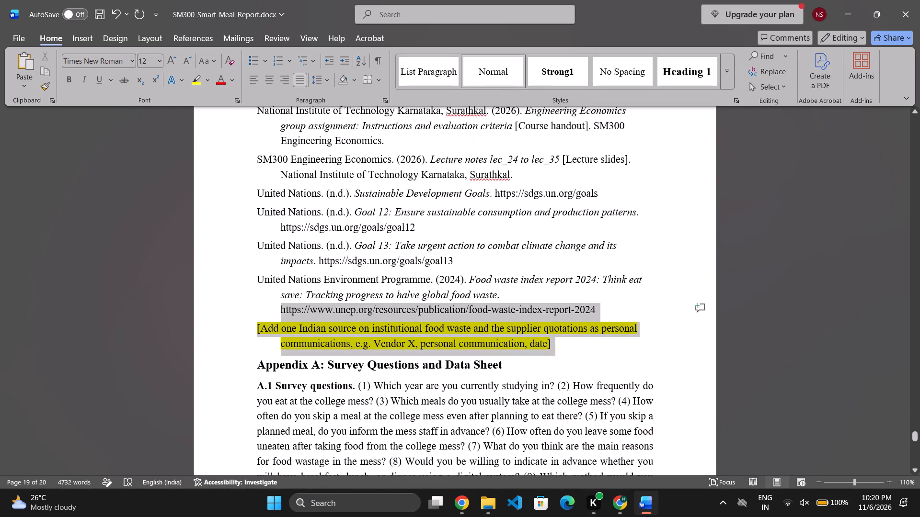
left_click_drag(277, 321, 261, 326)
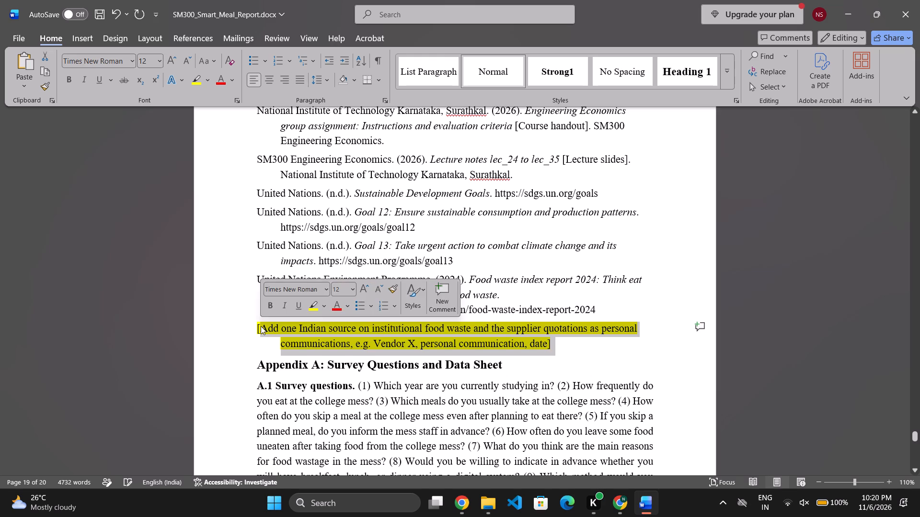
key("BackSpace")
key("BackSpace")
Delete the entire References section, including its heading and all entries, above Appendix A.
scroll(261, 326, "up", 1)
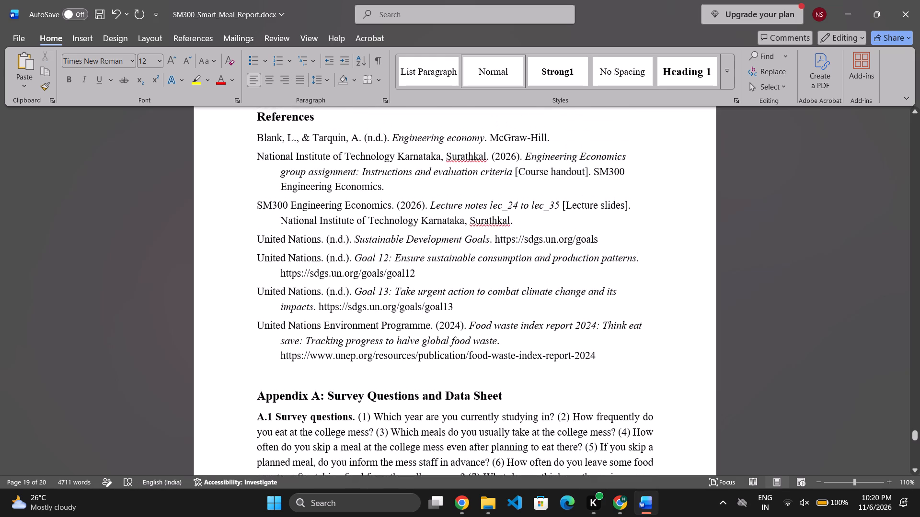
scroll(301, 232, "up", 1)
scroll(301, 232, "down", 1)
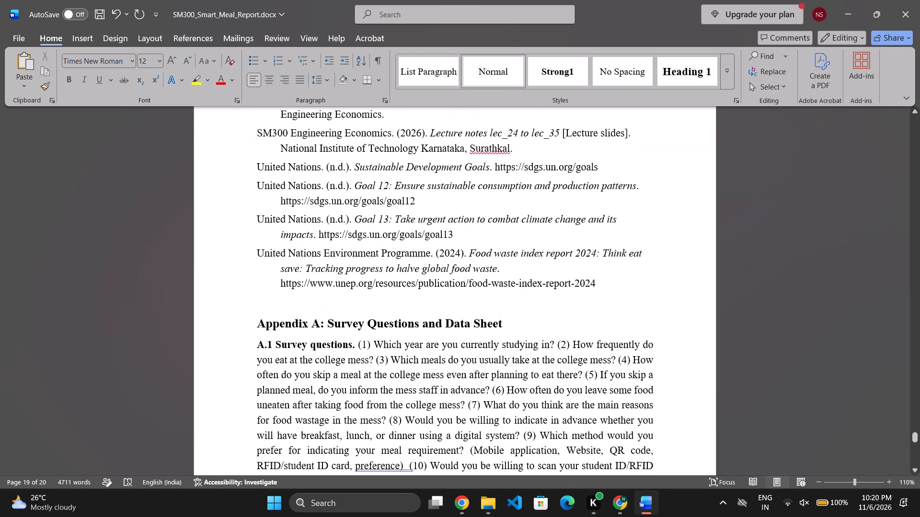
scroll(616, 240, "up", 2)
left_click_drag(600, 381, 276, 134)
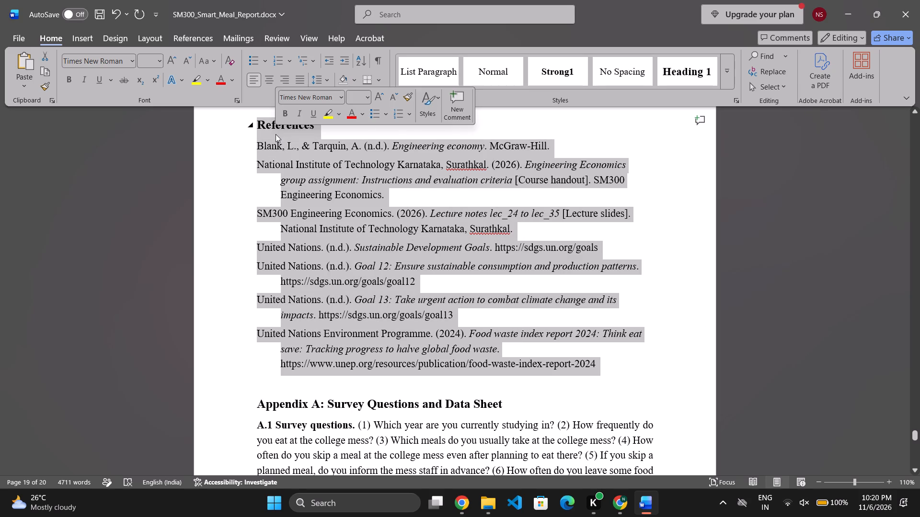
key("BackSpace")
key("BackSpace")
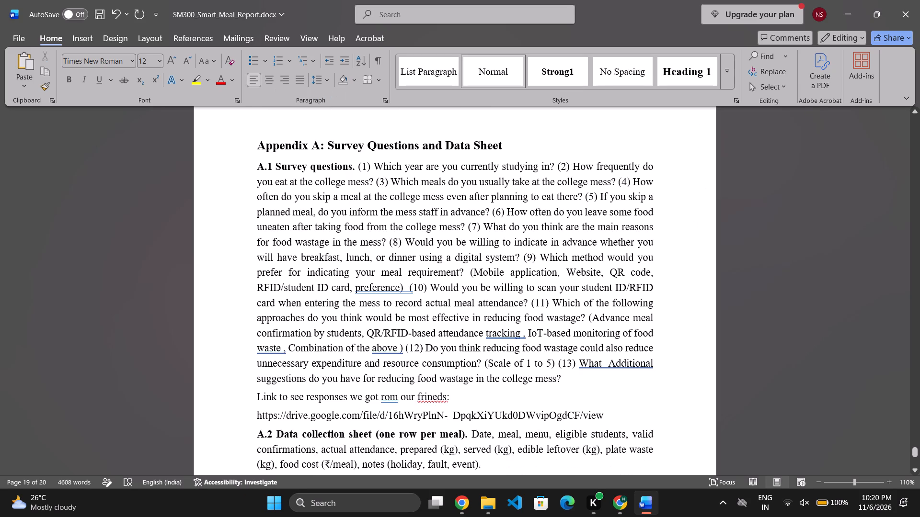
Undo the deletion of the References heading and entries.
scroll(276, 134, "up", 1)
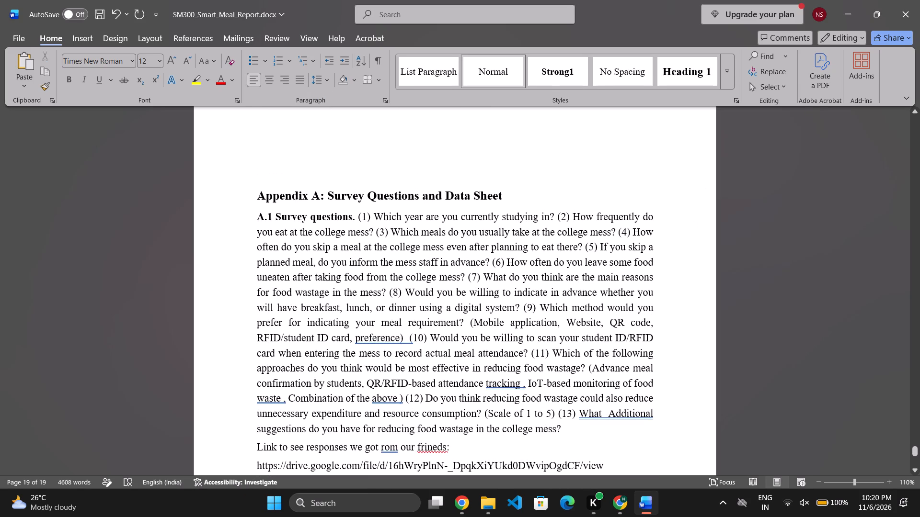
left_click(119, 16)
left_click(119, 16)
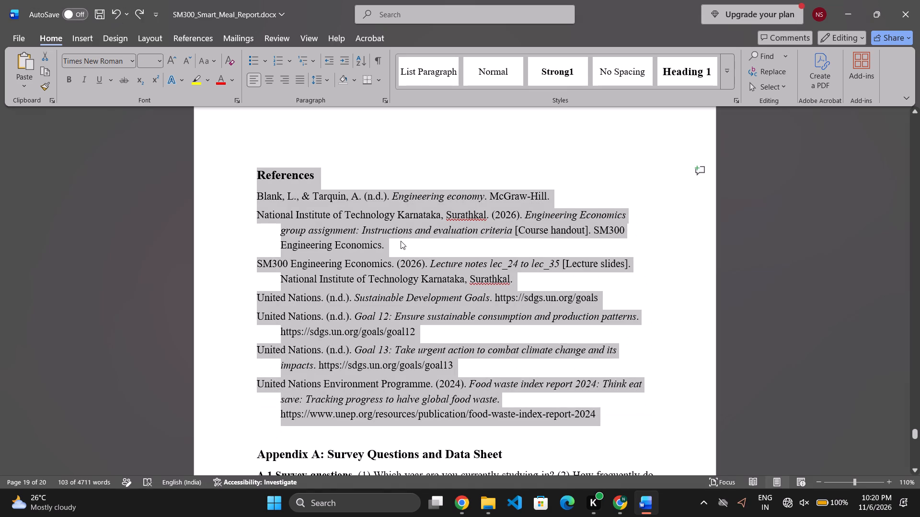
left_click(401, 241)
Review the report from Appendix A back to Table 12 for remaining highlighted placeholders.
scroll(402, 320, "down", 4)
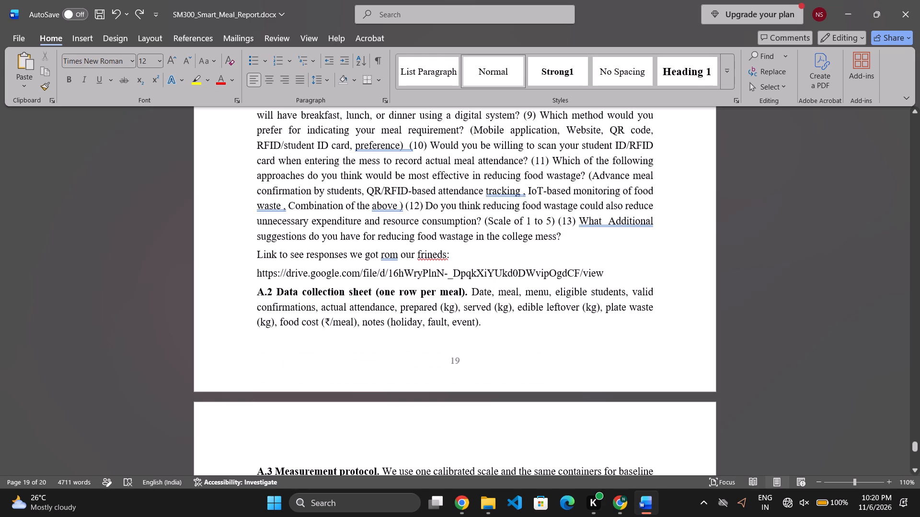
scroll(402, 320, "down", 1)
scroll(402, 320, "up", 6)
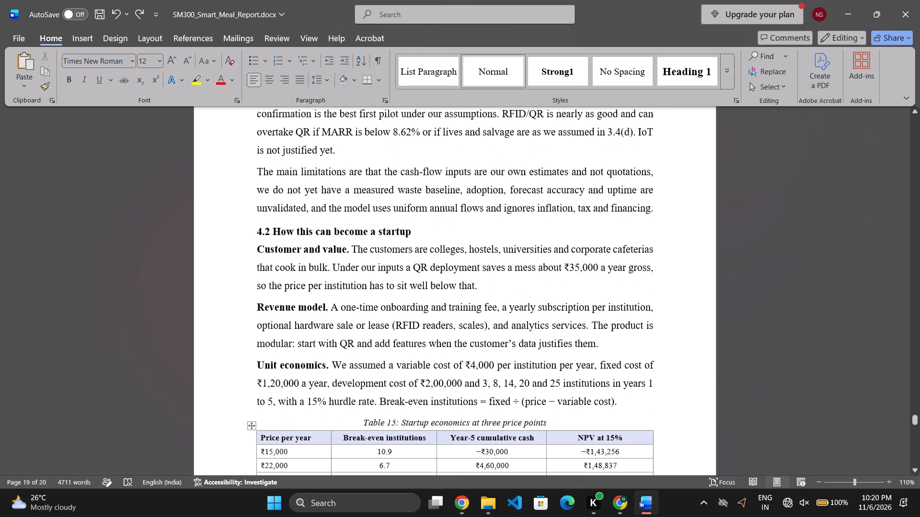
scroll(402, 320, "up", 8)
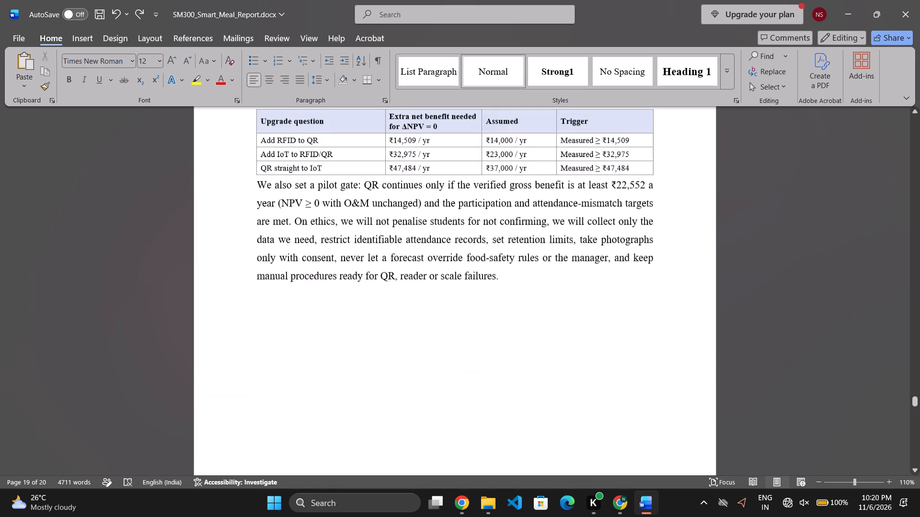
scroll(402, 320, "up", 6)
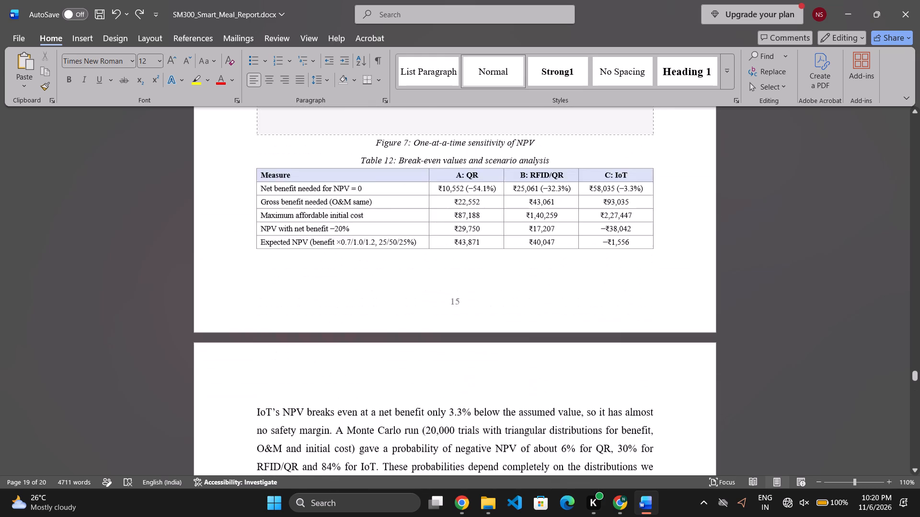
Delete the sentence about the team's judgement, including its highlighted reasons and second weight set placeholder, from section 3.6.
scroll(402, 320, "down", 3)
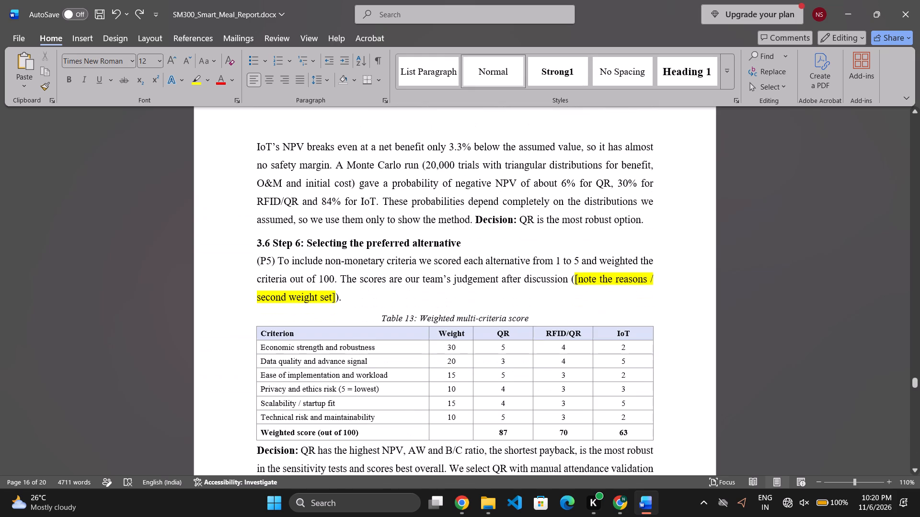
left_click_drag(339, 303, 335, 273)
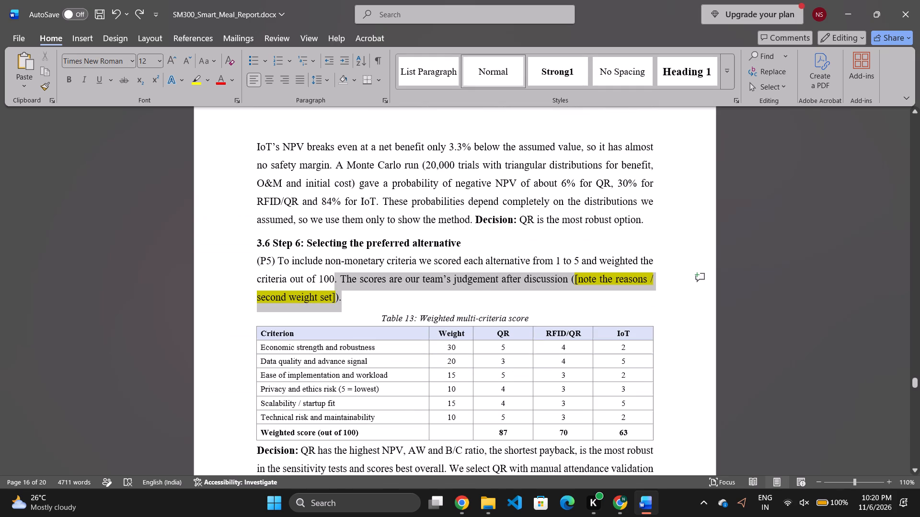
left_click_drag(335, 273, 339, 277)
key("BackSpace")
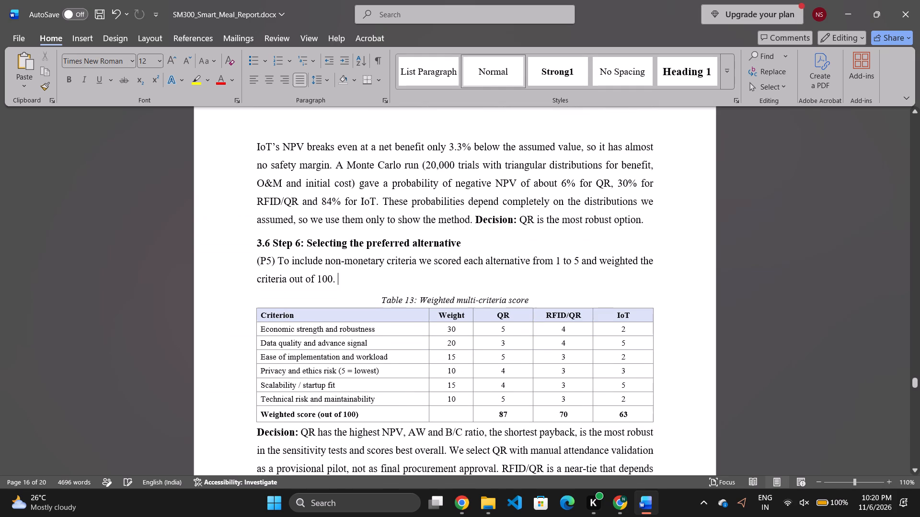
Add two empty lines before the Table 14 caption so the caption and whole table start together on the following page.
scroll(357, 333, "down", 3)
scroll(357, 333, "up", 1)
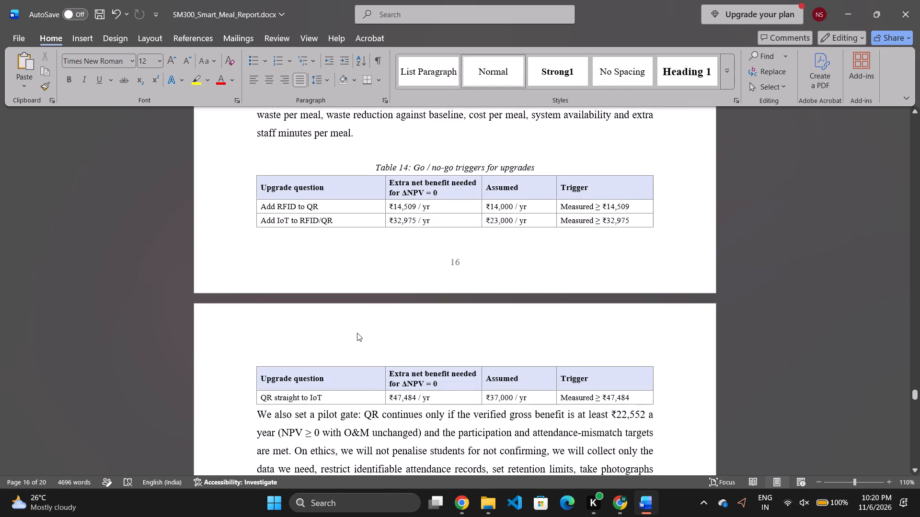
scroll(357, 333, "up", 1)
left_click(368, 236)
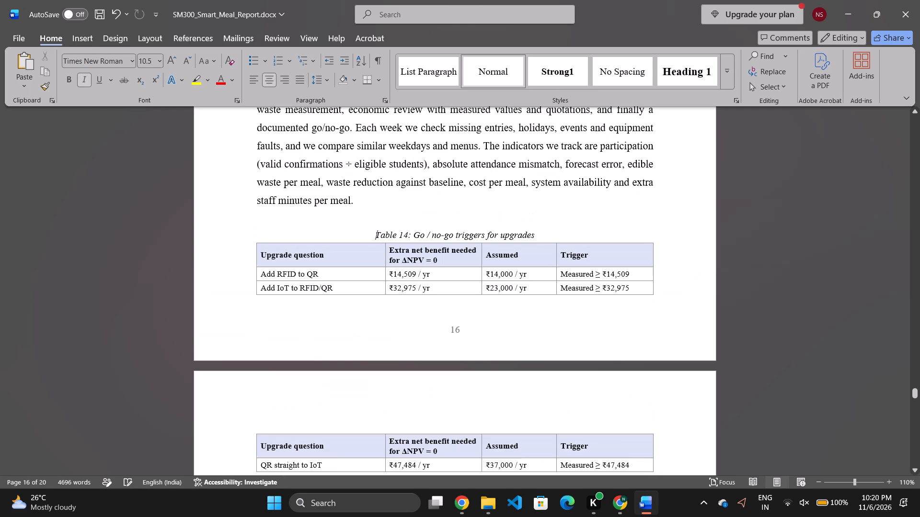
key("Return")
key("Return")
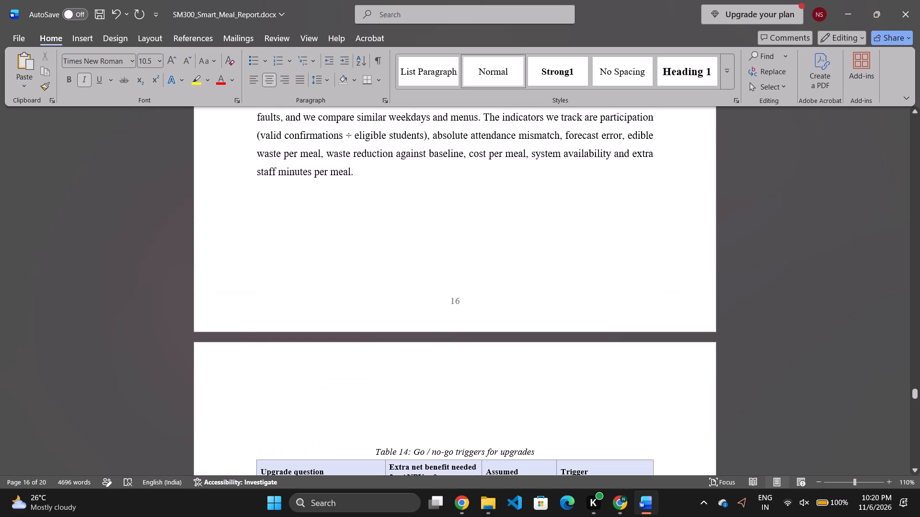
Review the report from section 3.6 back to Table 5, checking the Figure 6 box and text for remaining placeholders.
scroll(425, 251, "up", 5)
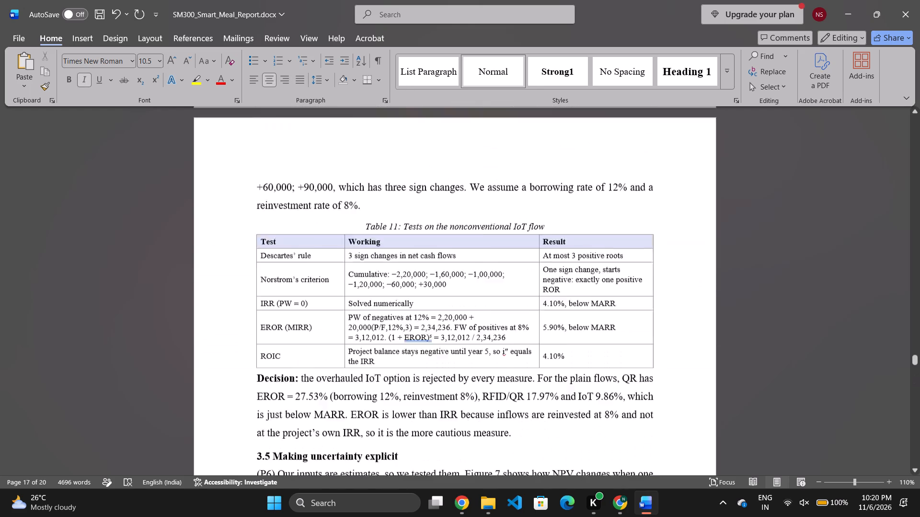
scroll(425, 251, "up", 3)
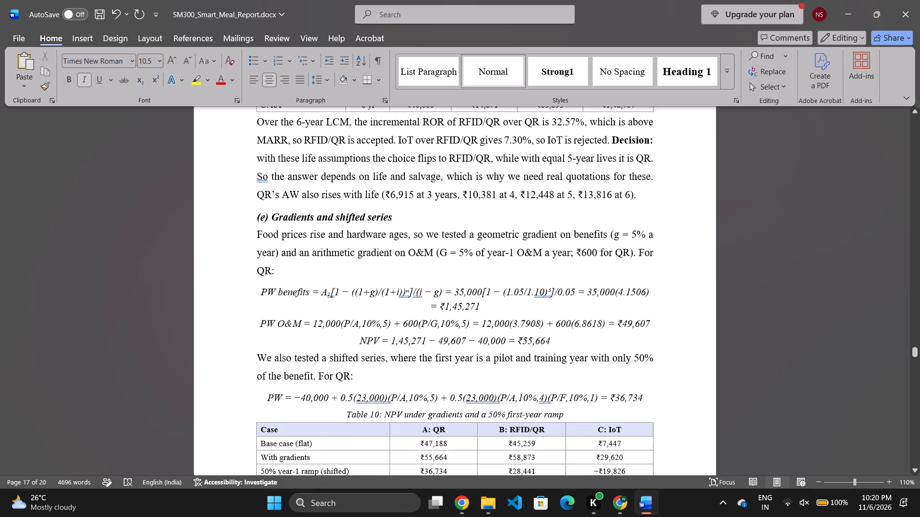
scroll(425, 251, "up", 1)
scroll(425, 251, "down", 1)
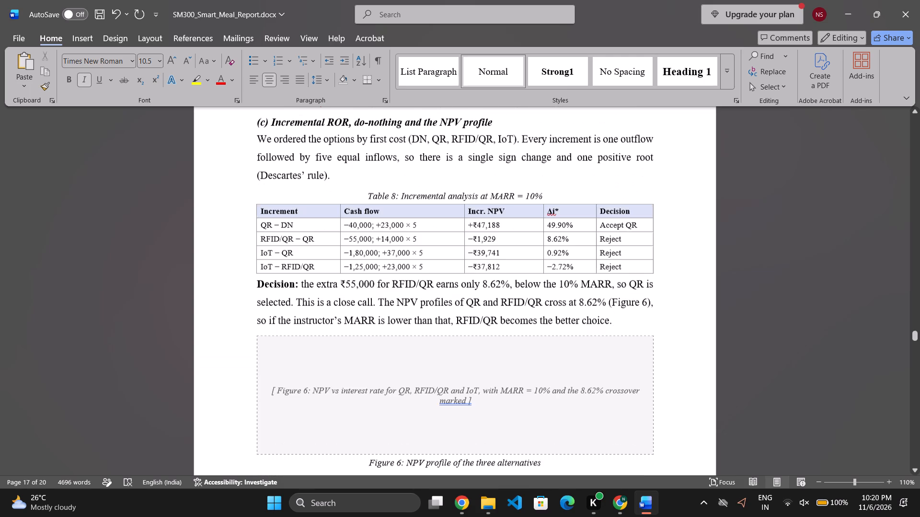
scroll(425, 251, "down", 1)
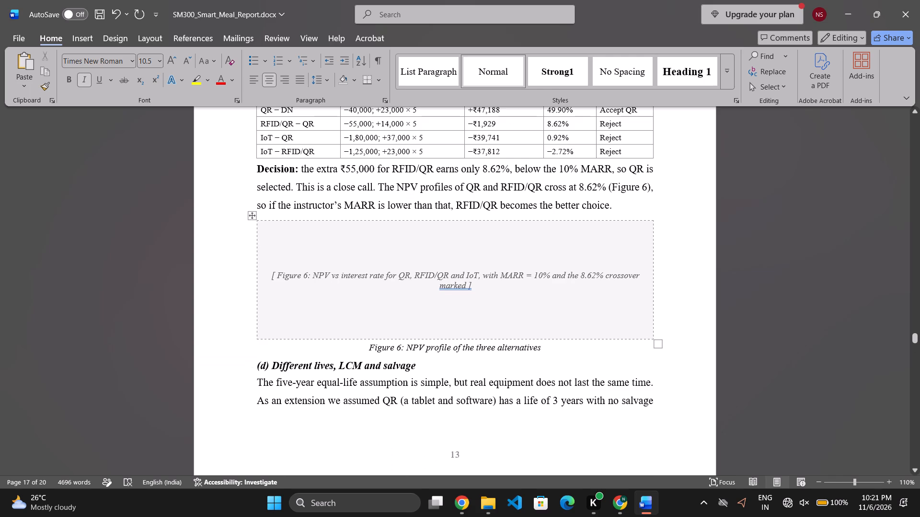
scroll(437, 282, "up", 4)
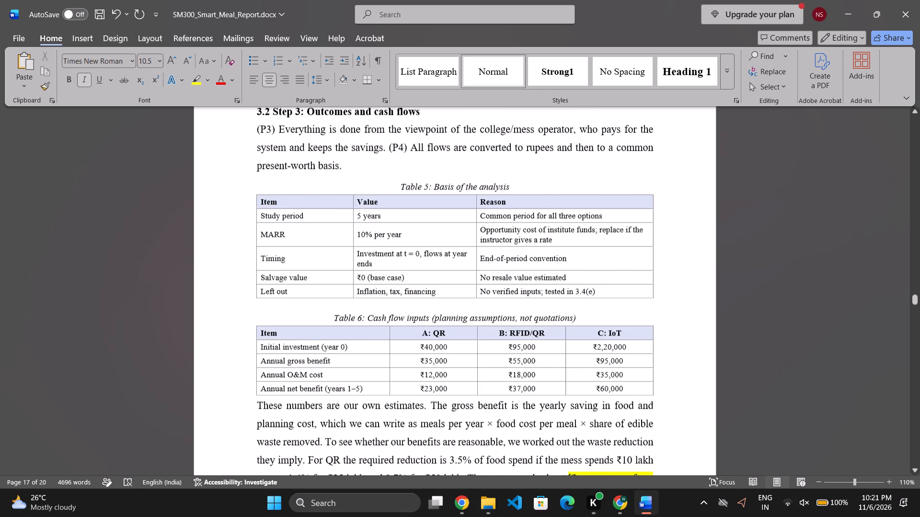
Save the report.
key("ctrl+s")
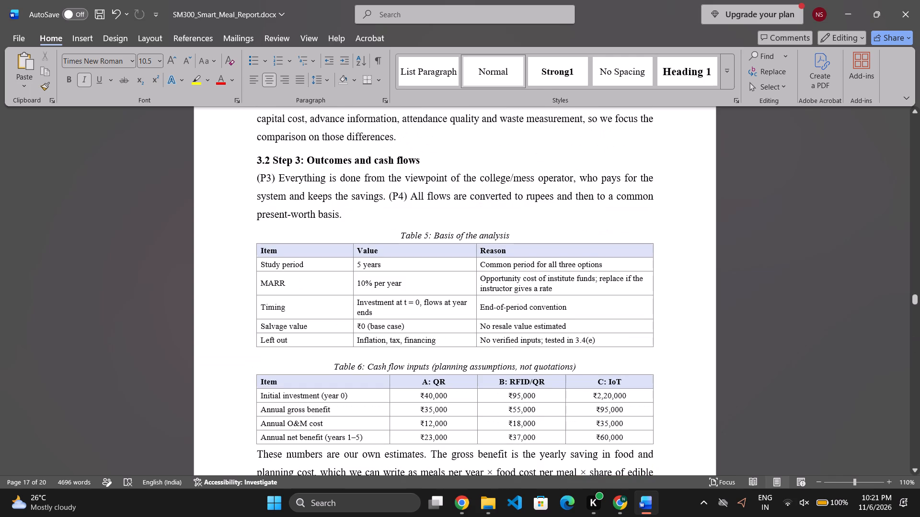
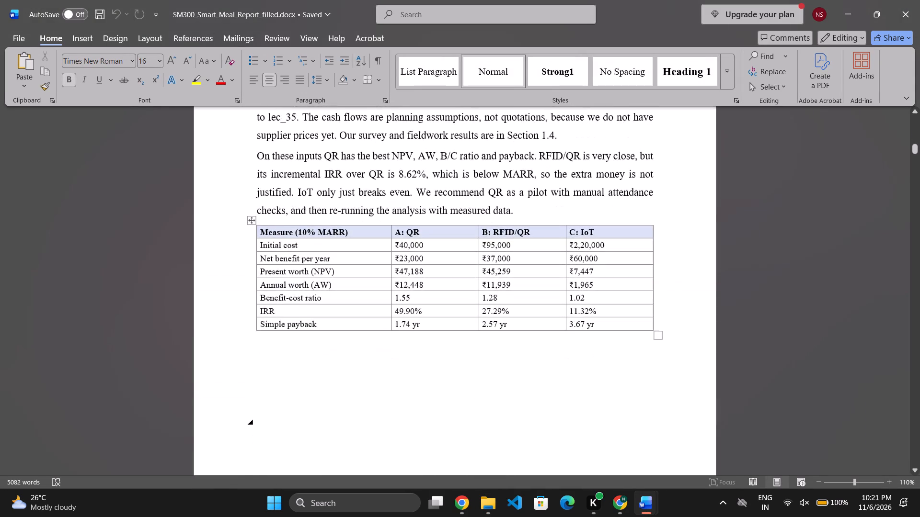
Review the filled report from the Executive Summary through Appendix A for remaining highlighted placeholders and layout problems.
scroll(353, 402, "down", 11)
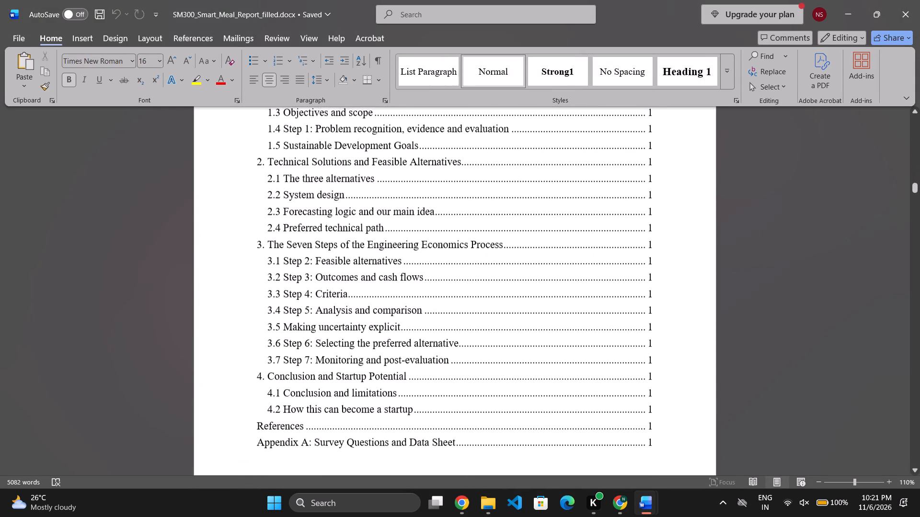
scroll(353, 402, "down", 7)
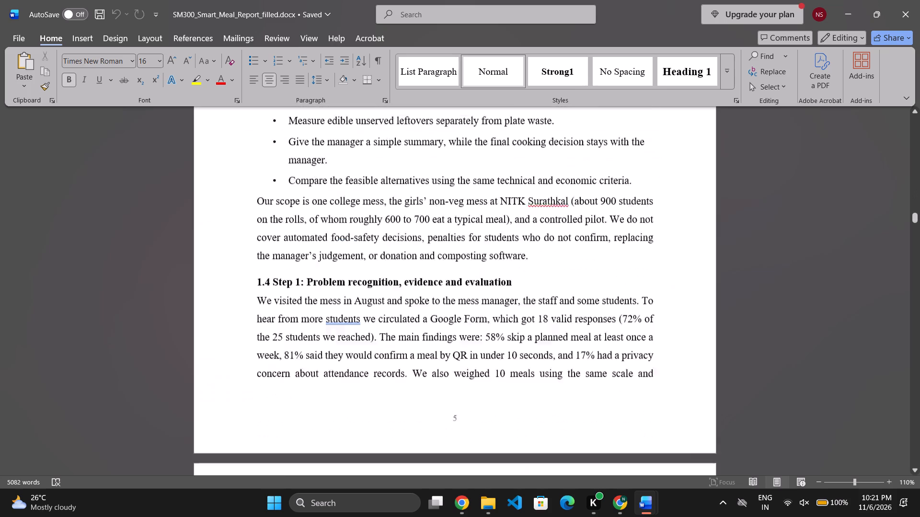
scroll(353, 402, "down", 7)
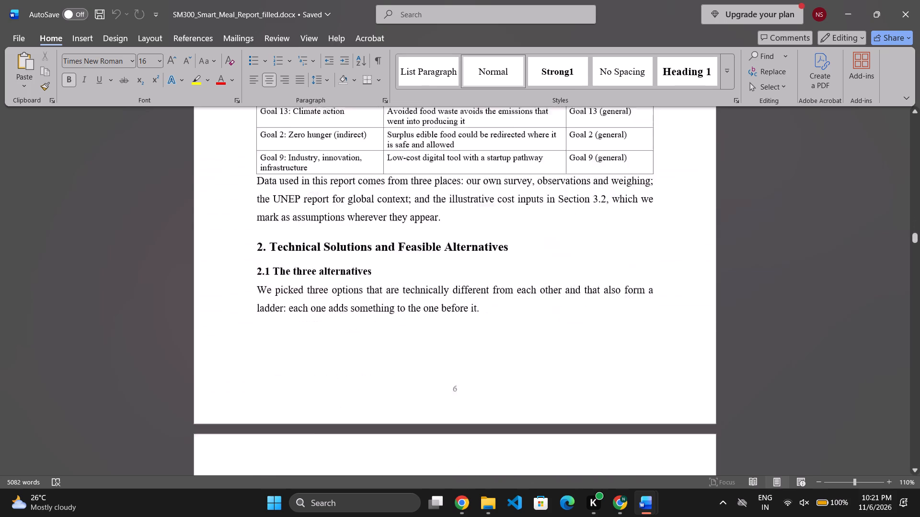
scroll(353, 402, "down", 4)
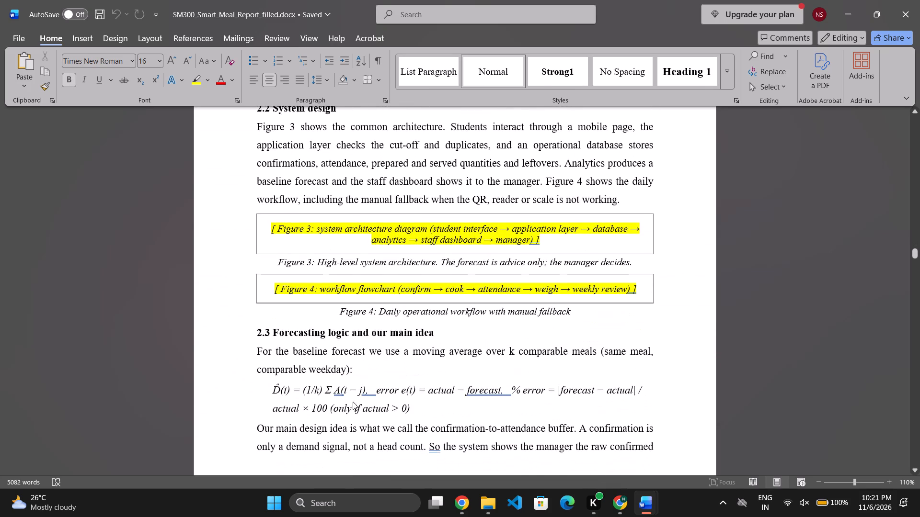
scroll(353, 402, "down", 7)
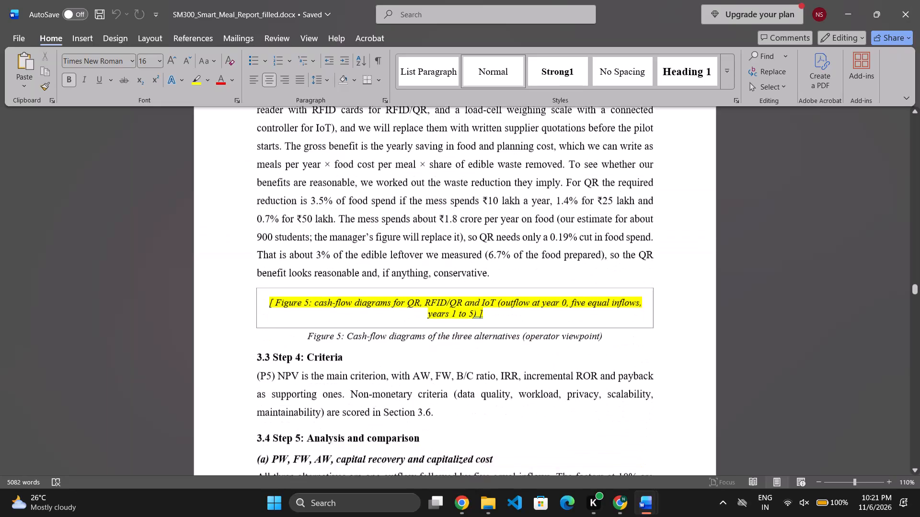
scroll(353, 402, "down", 5)
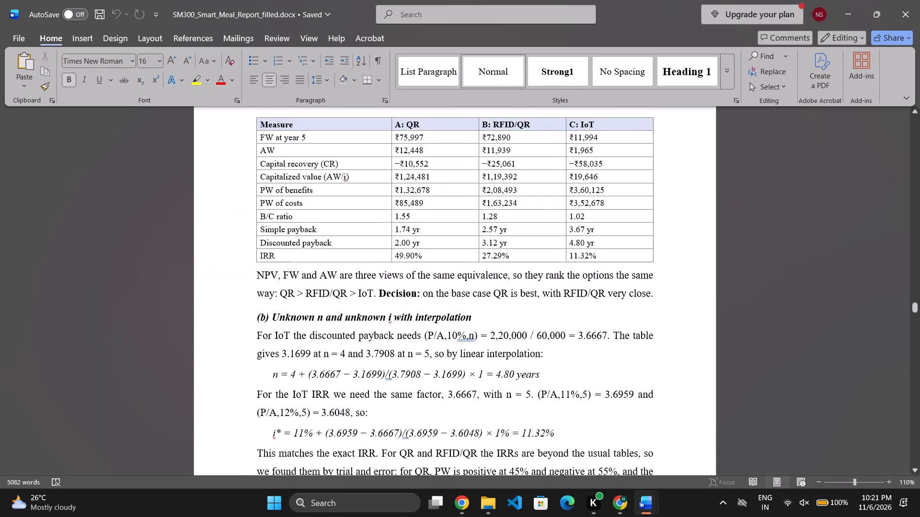
scroll(353, 402, "down", 4)
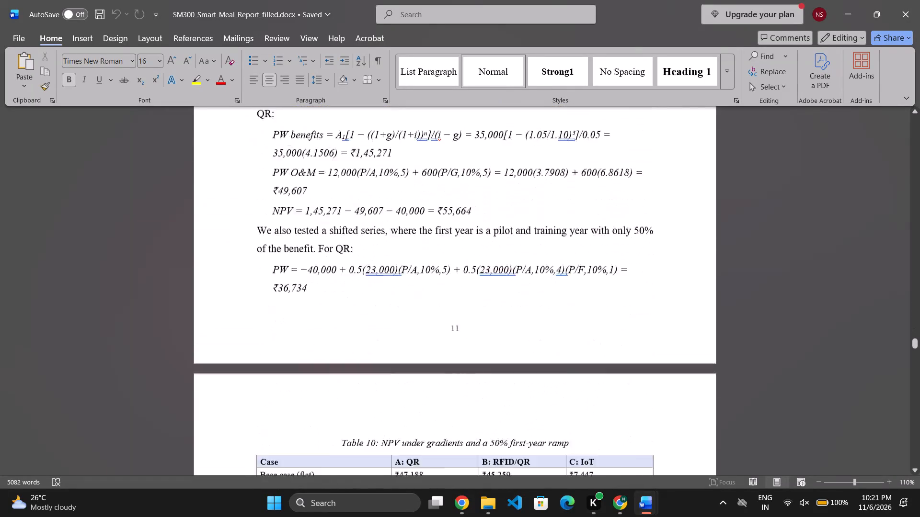
scroll(353, 402, "down", 4)
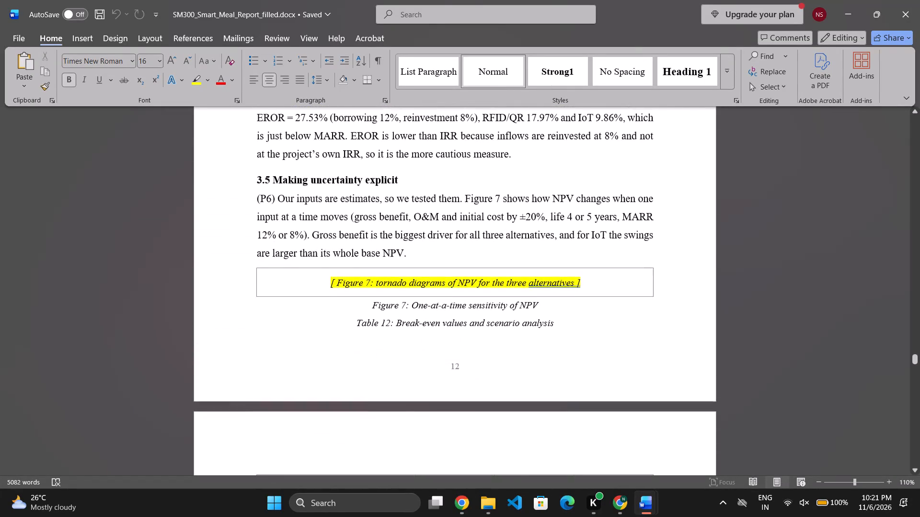
scroll(353, 402, "down", 7)
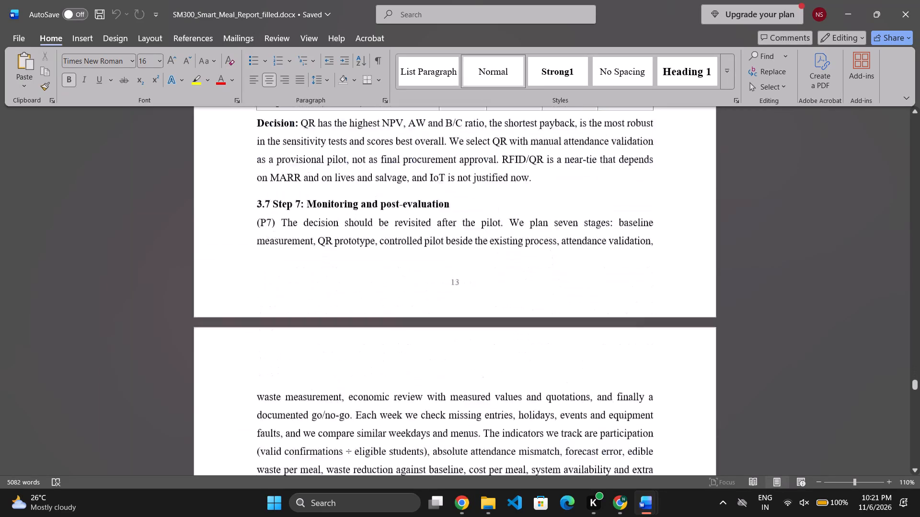
scroll(353, 402, "down", 10)
scroll(353, 402, "up", 4)
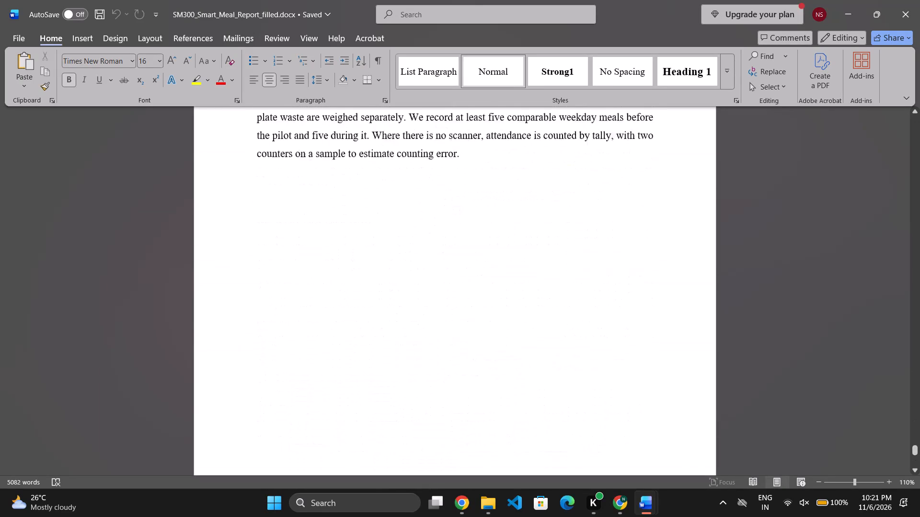
scroll(353, 402, "up", 2)
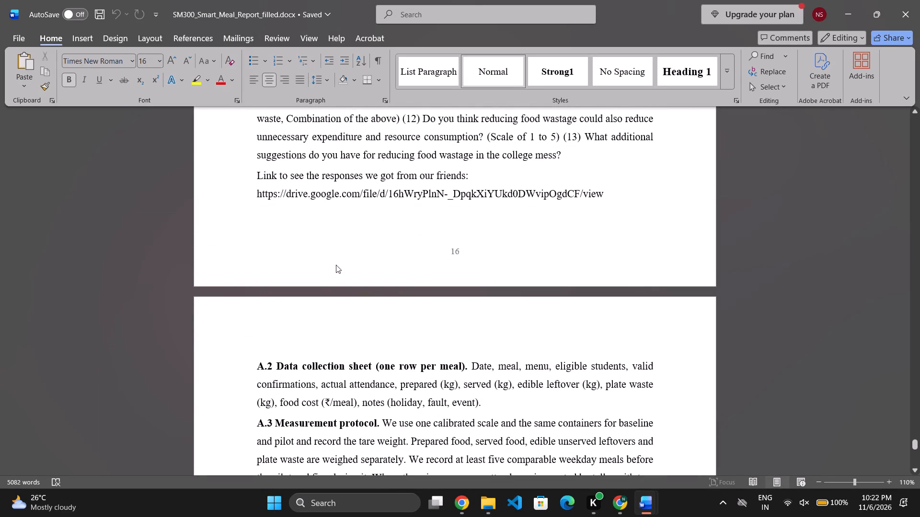
scroll(336, 265, "up", 4)
scroll(336, 265, "down", 2)
scroll(336, 265, "up", 5)
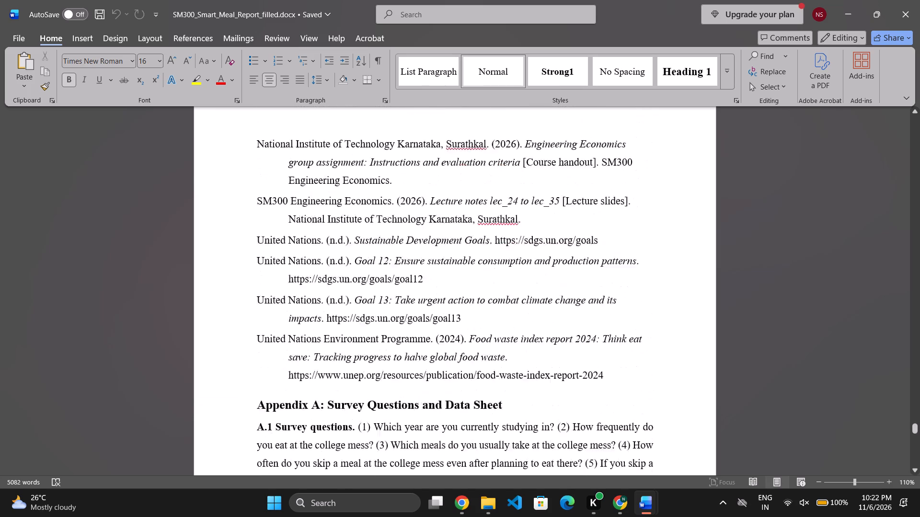
scroll(336, 265, "up", 5)
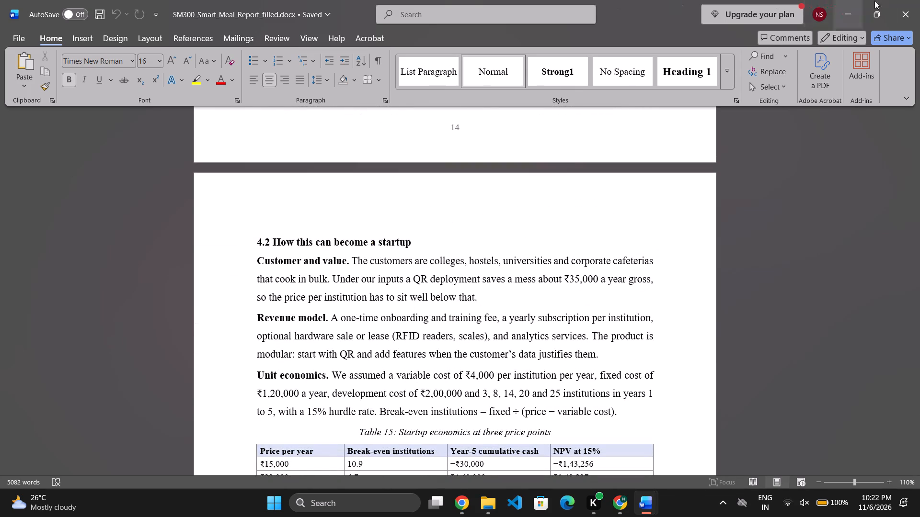
scroll(492, 313, "up", 20)
scroll(492, 313, "up", 1)
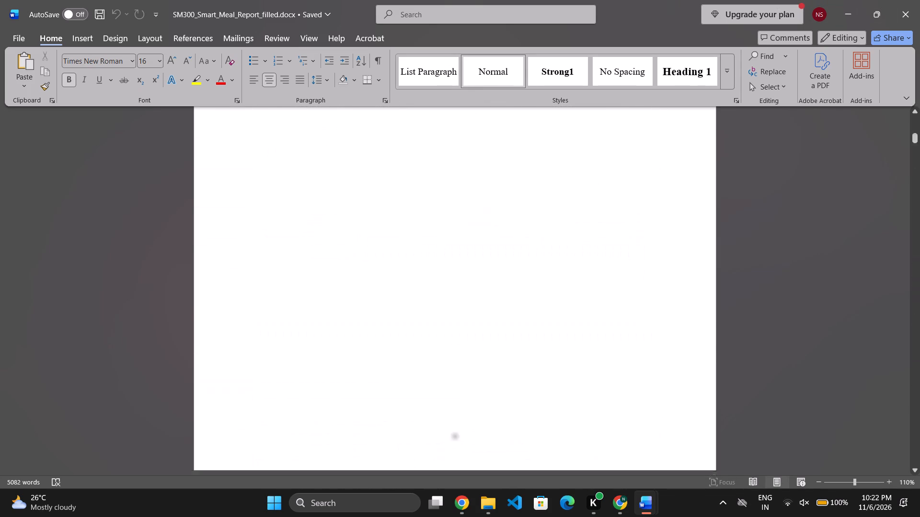
scroll(492, 313, "up", 3)
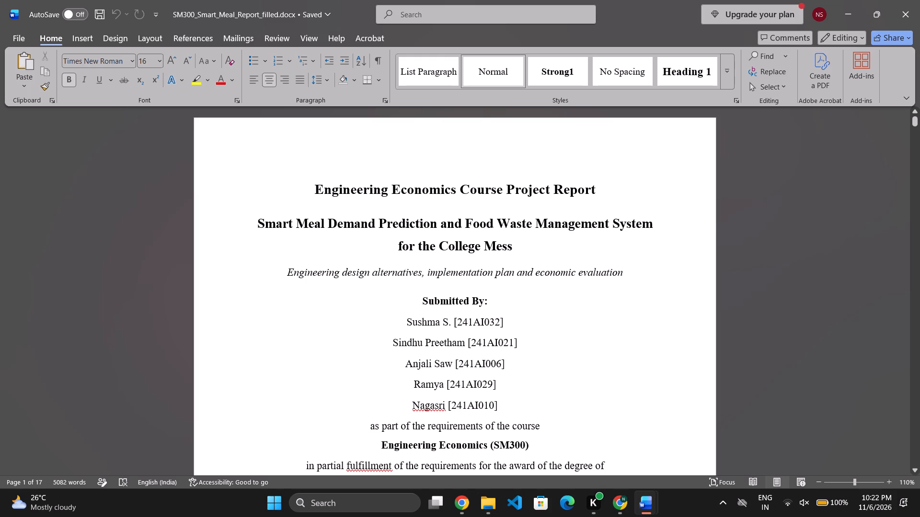
scroll(311, 303, "down", 5)
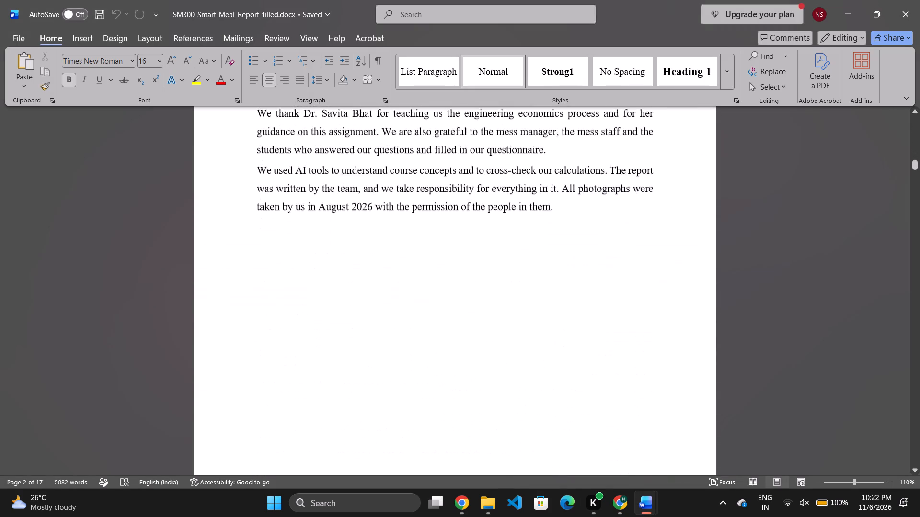
scroll(523, 396, "up", 3)
scroll(523, 396, "down", 11)
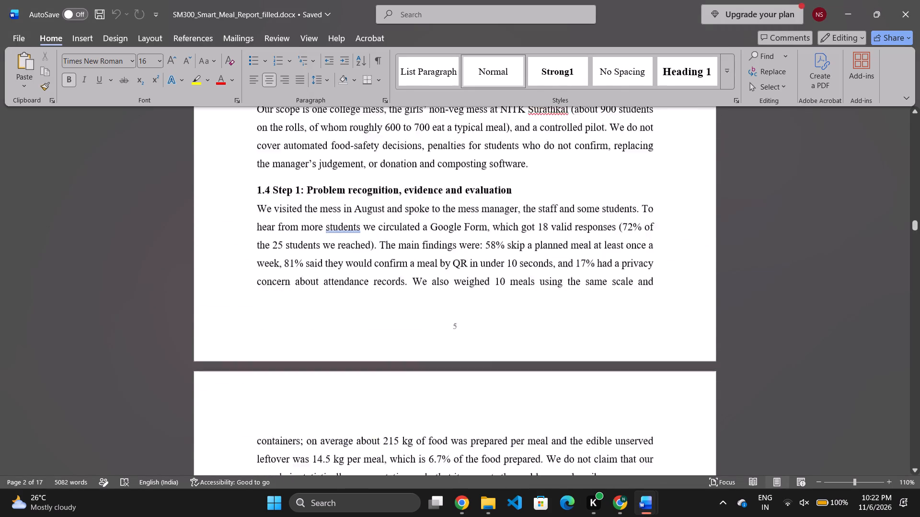
scroll(523, 396, "up", 3)
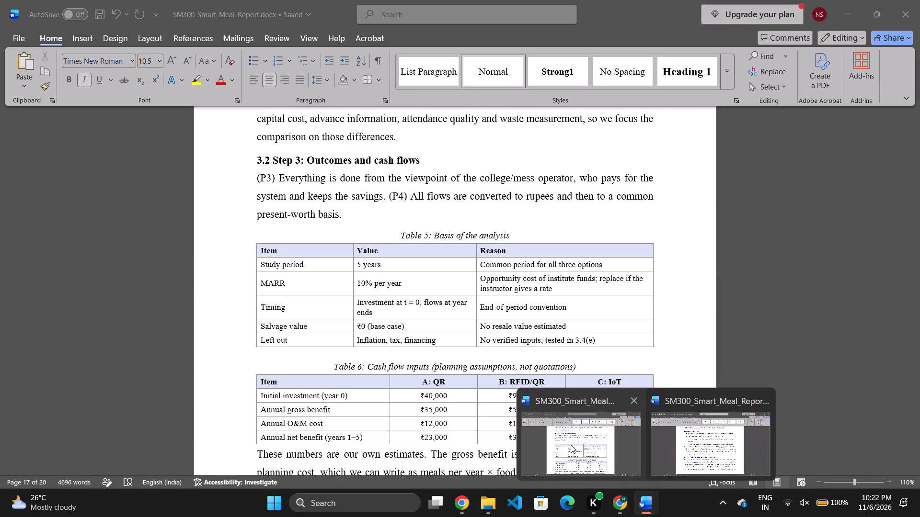
Switch to SM300_Smart_Meal_Report.docx and examine its title page, contents, section 1.4 and inserted food-waste photos.
left_click(571, 445)
scroll(470, 351, "up", 14)
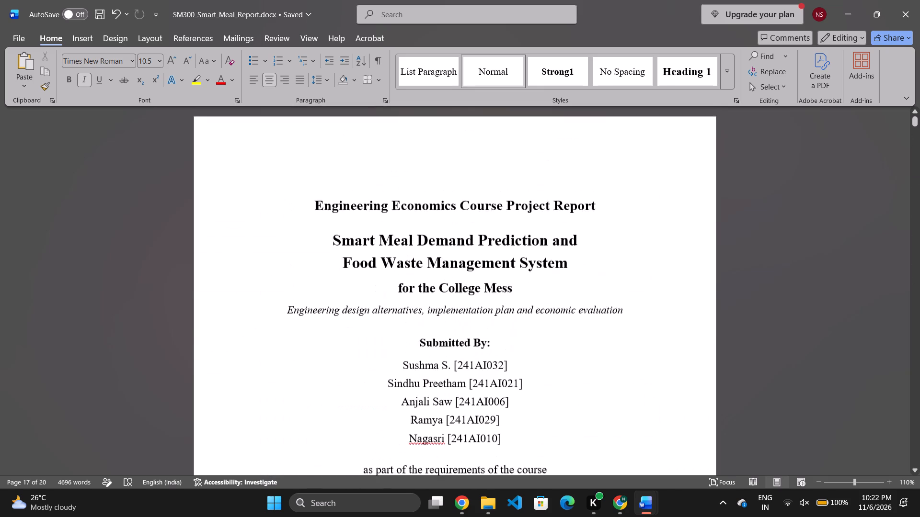
scroll(470, 351, "down", 9)
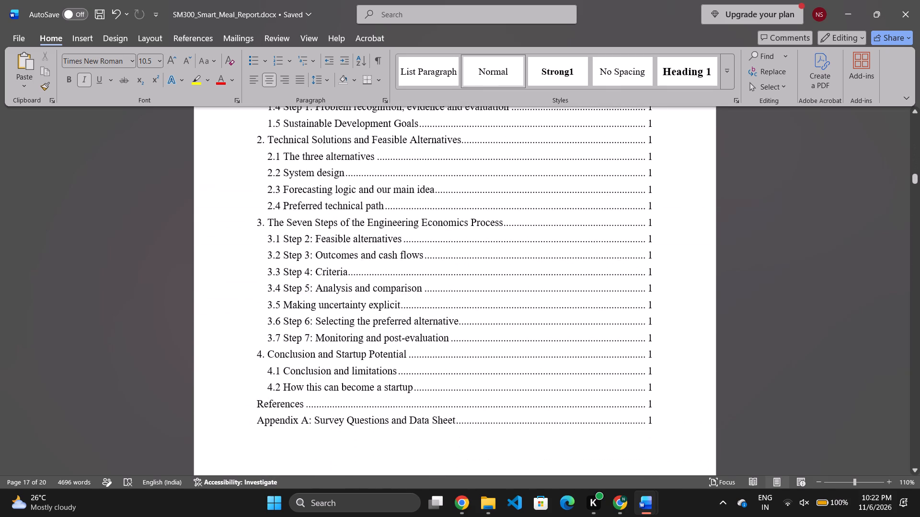
scroll(470, 351, "down", 9)
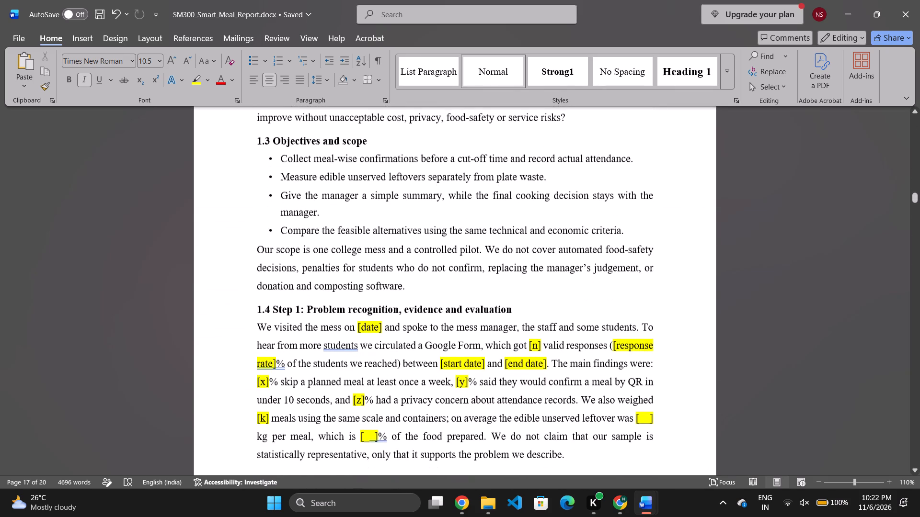
scroll(470, 351, "down", 2)
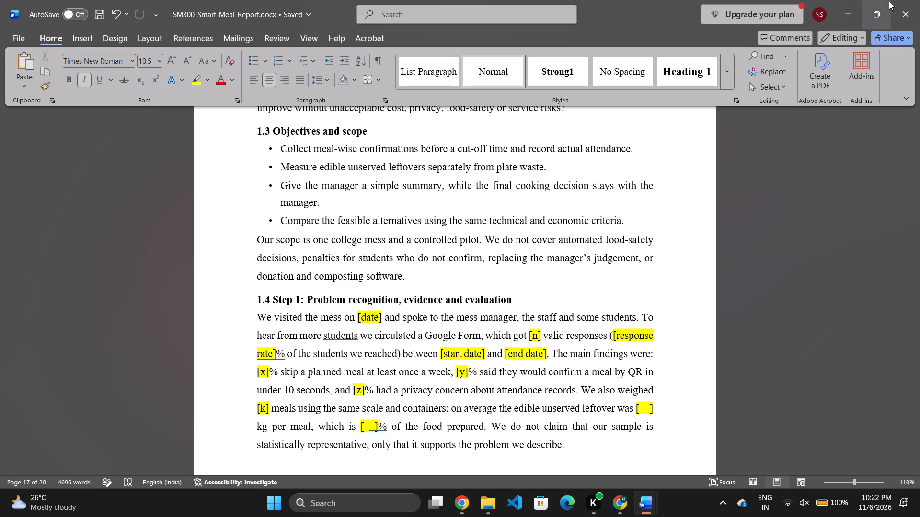
scroll(571, 300, "down", 3)
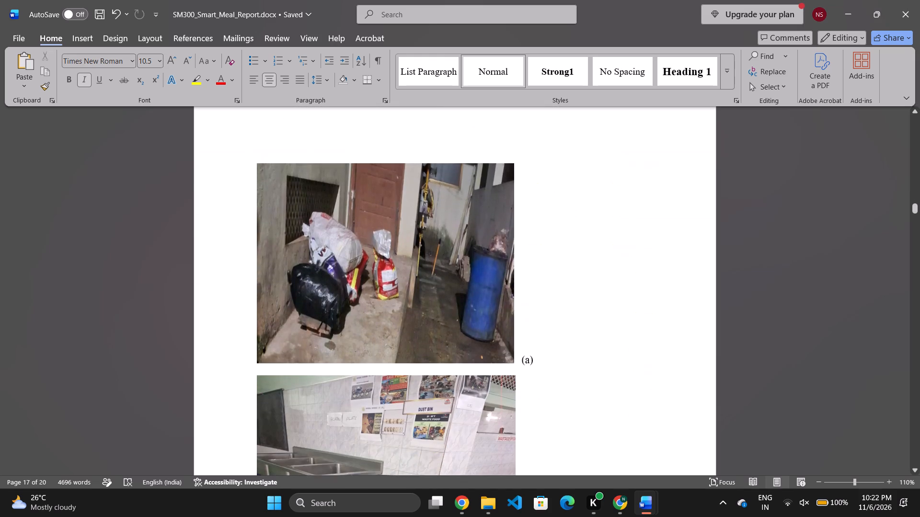
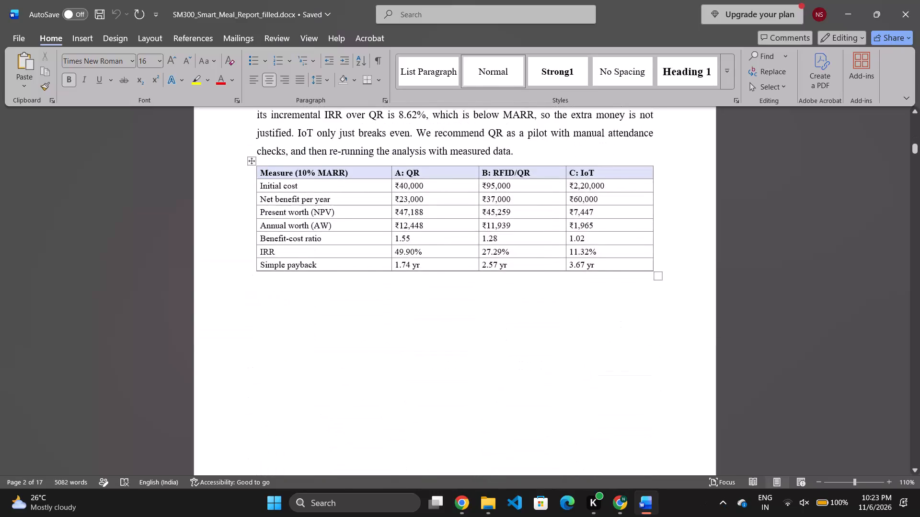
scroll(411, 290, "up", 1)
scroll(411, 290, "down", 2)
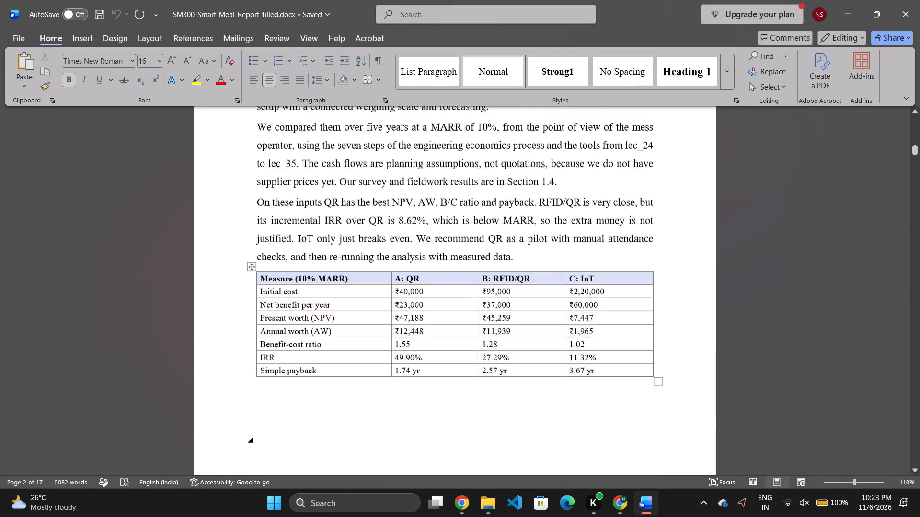
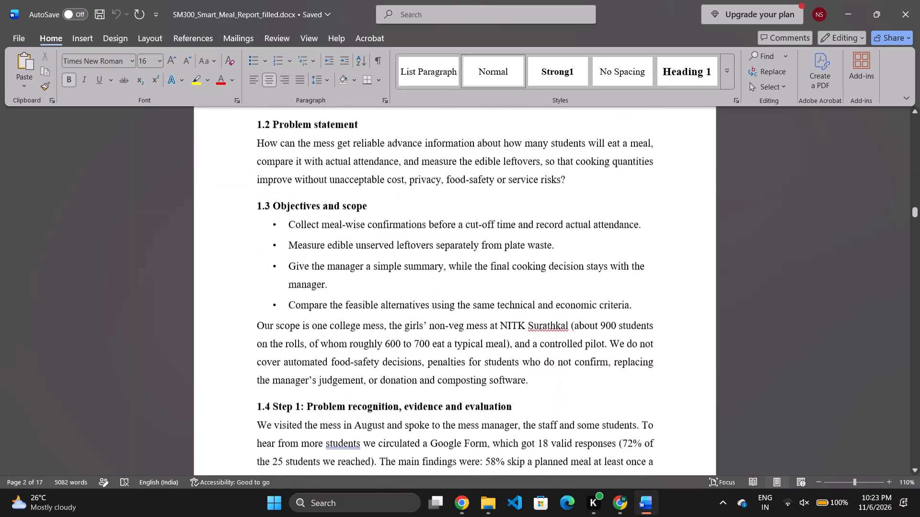
Review the filled Smart Meal report's opening part, from the Executive Summary and Acknowledgements to section 1.4 with its Figure 1 and 2 placeholders.
scroll(452, 289, "down", 3)
scroll(452, 289, "up", 1)
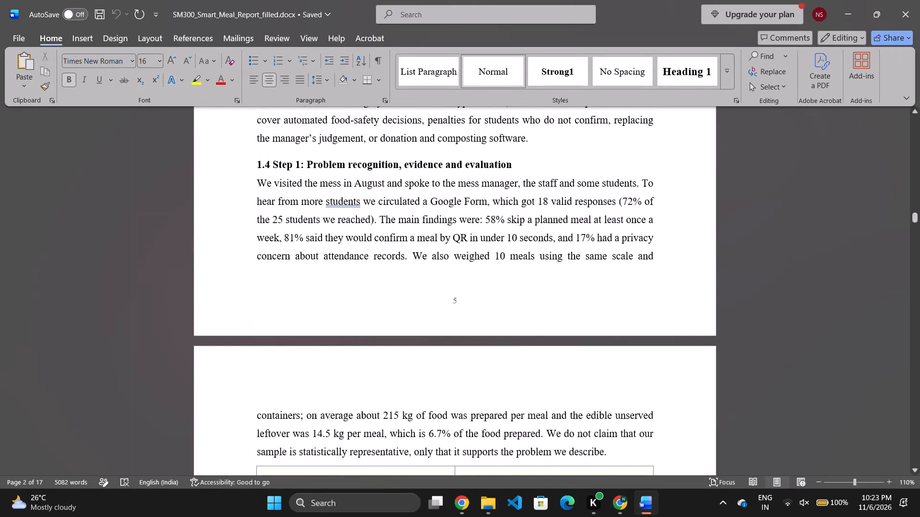
scroll(399, 326, "down", 2)
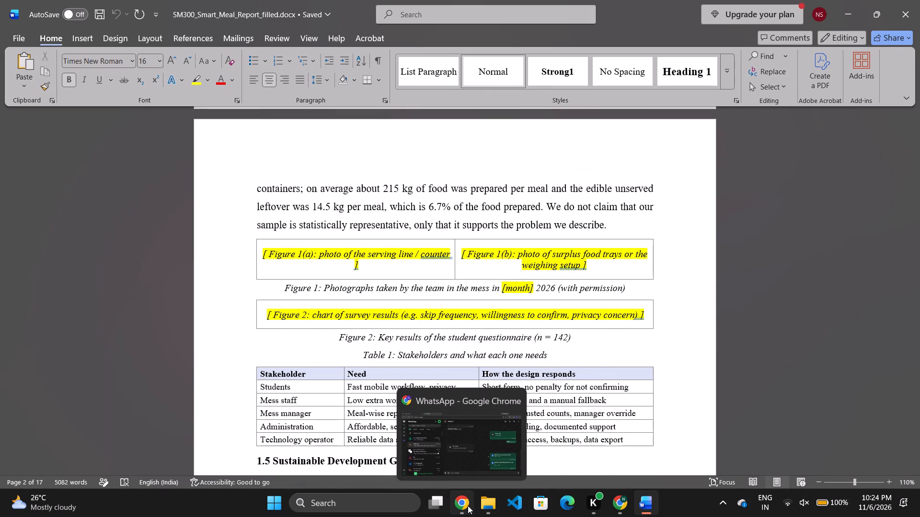
scroll(497, 346, "up", 5)
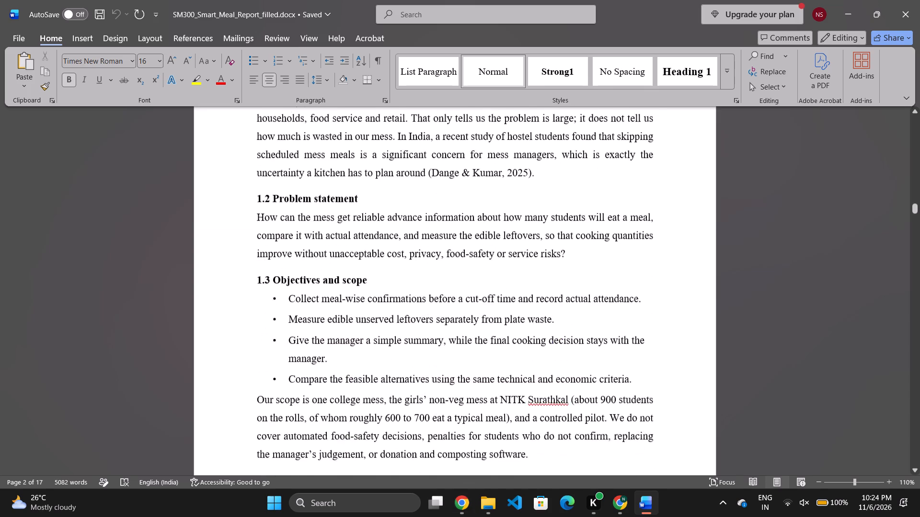
scroll(497, 346, "up", 9)
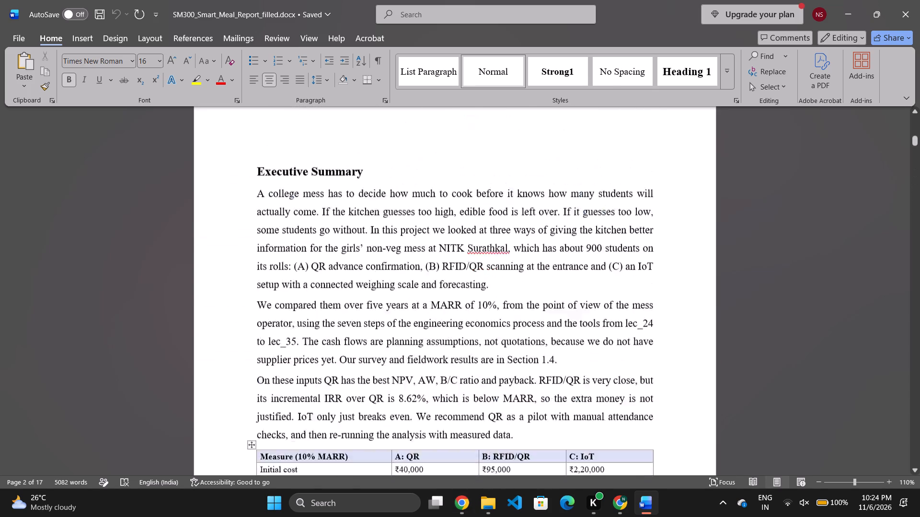
scroll(497, 346, "down", 9)
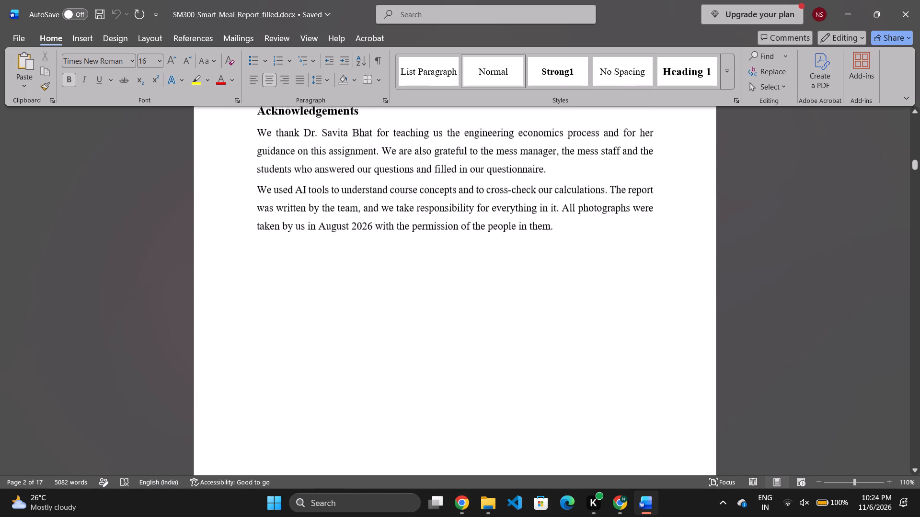
scroll(497, 346, "down", 9)
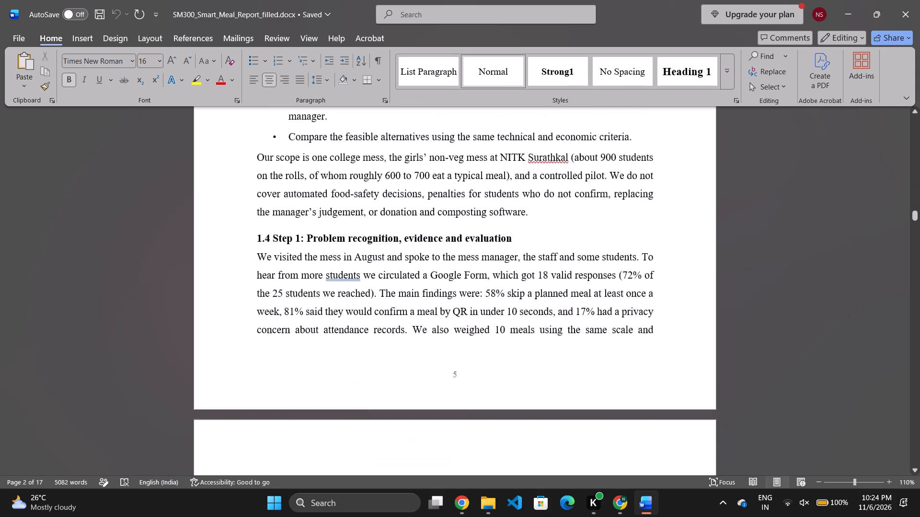
Skim the rest of the report through Appendix A and back to section 1.4, checking the tables and figure placeholders such as Figure 8.
scroll(497, 346, "down", 19)
scroll(497, 346, "up", 1)
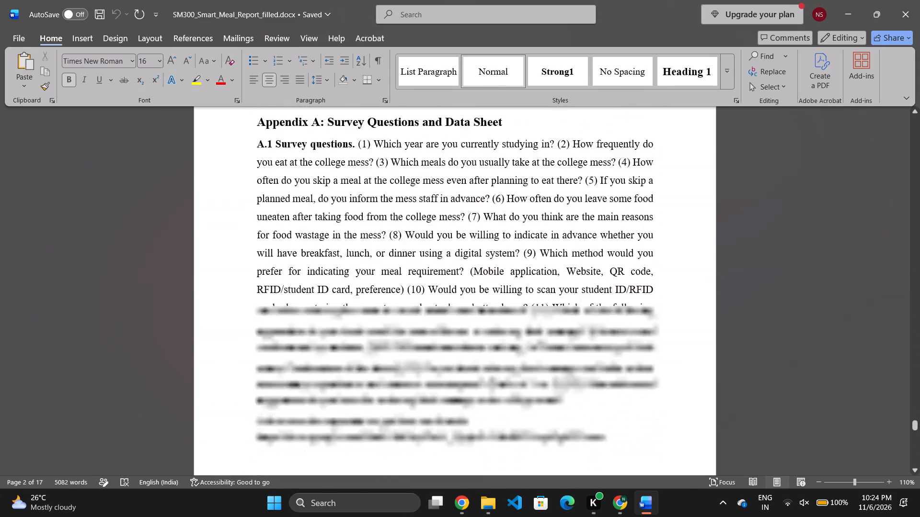
scroll(497, 346, "up", 3)
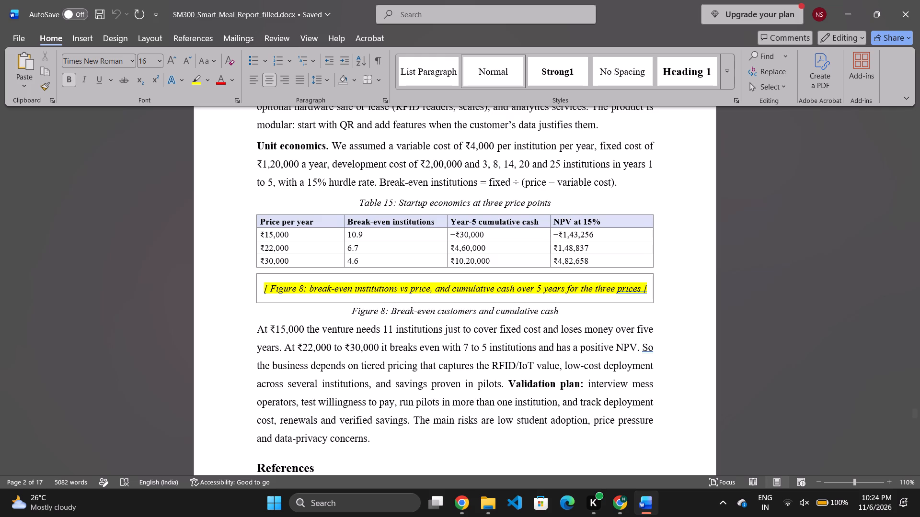
scroll(488, 320, "up", 20)
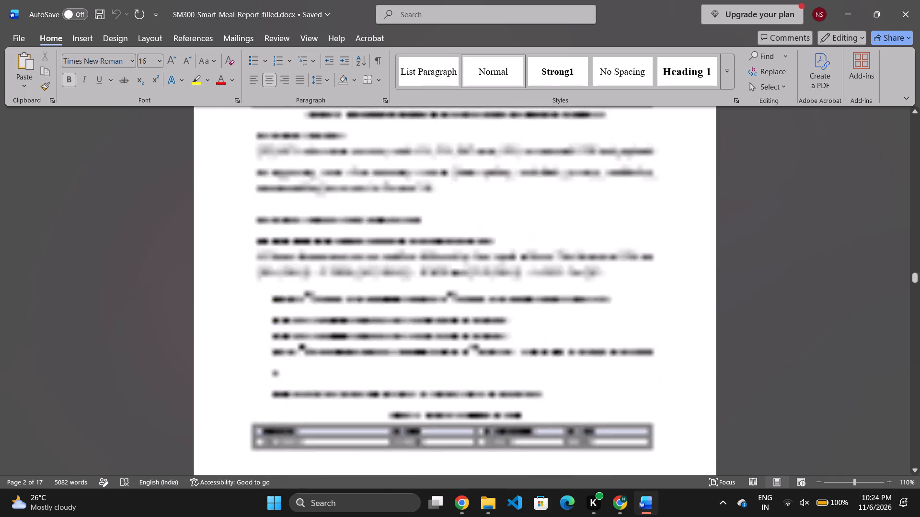
scroll(488, 320, "up", 8)
scroll(488, 320, "down", 6)
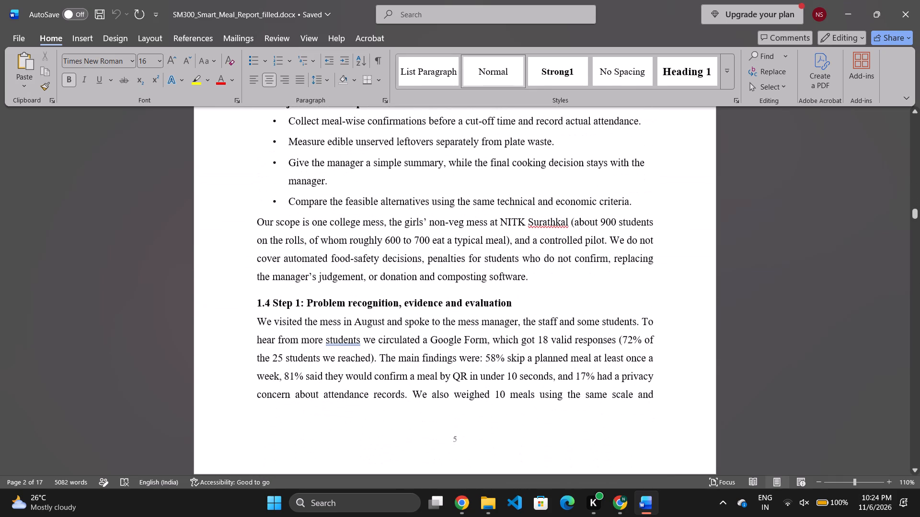
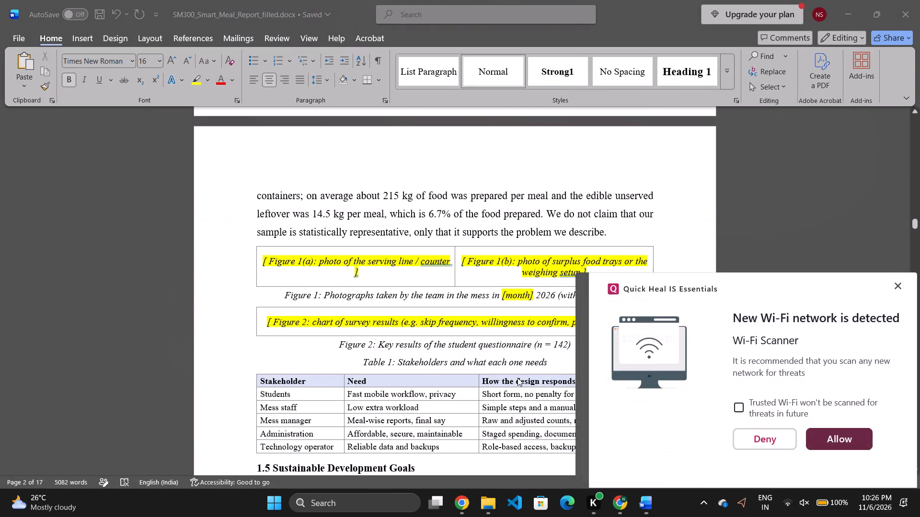
Dismiss the Quick Heal notification about a new Wi-Fi network.
left_click(897, 286)
Review the report from section 1.4 through section 3.4, examining the figure placeholders and how Tables 4 to 7 fall across pages.
scroll(608, 267, "down", 6)
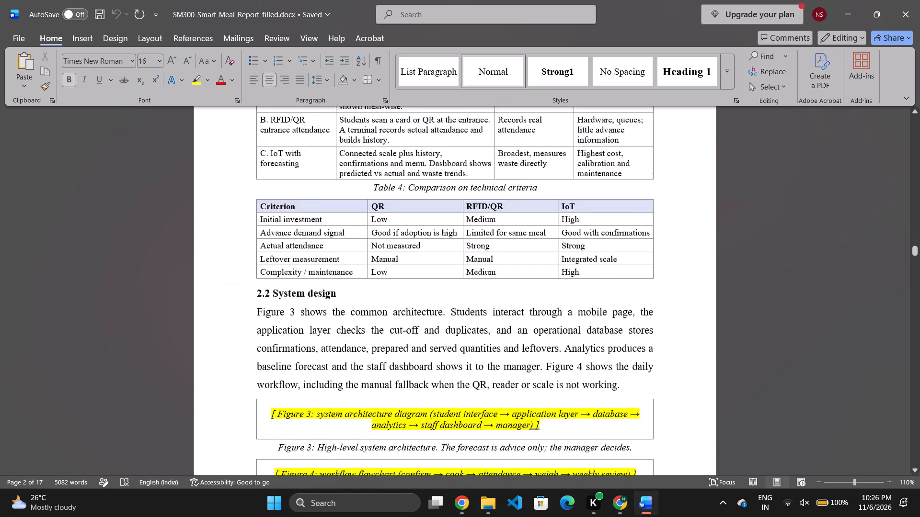
scroll(608, 267, "down", 1)
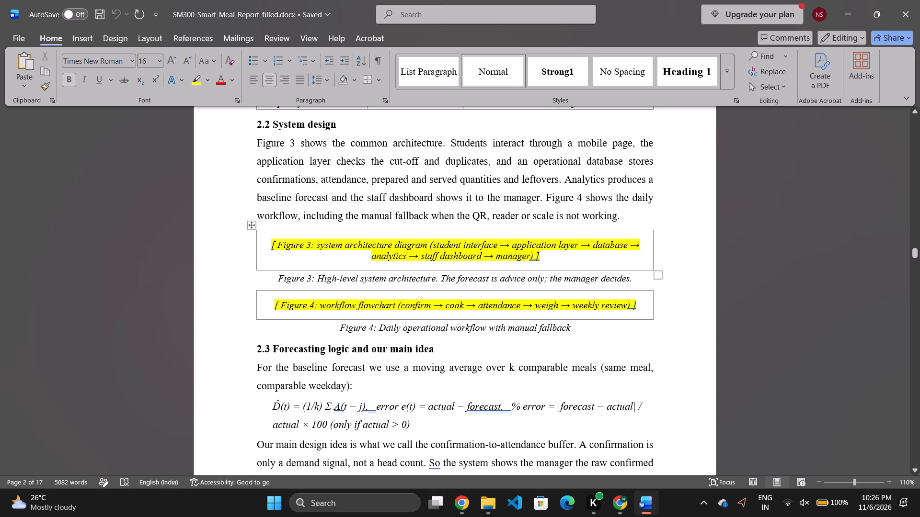
scroll(494, 315, "down", 5)
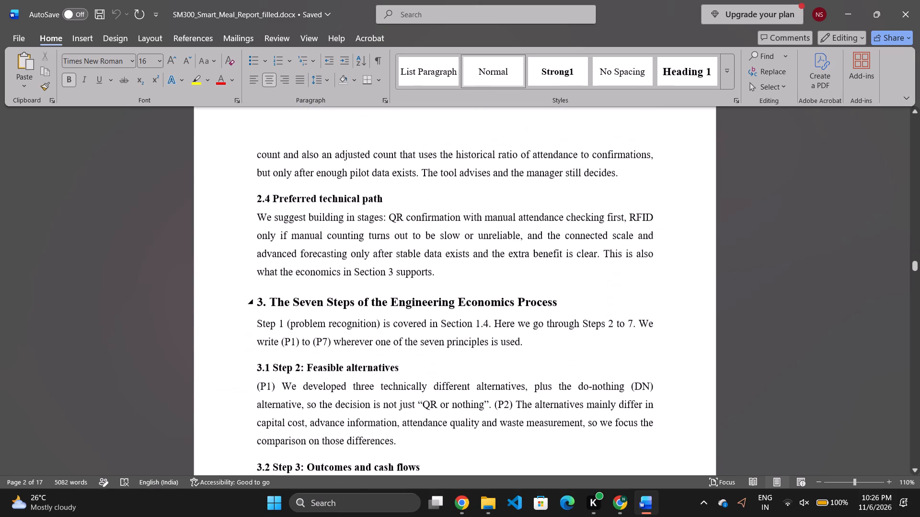
scroll(494, 315, "down", 3)
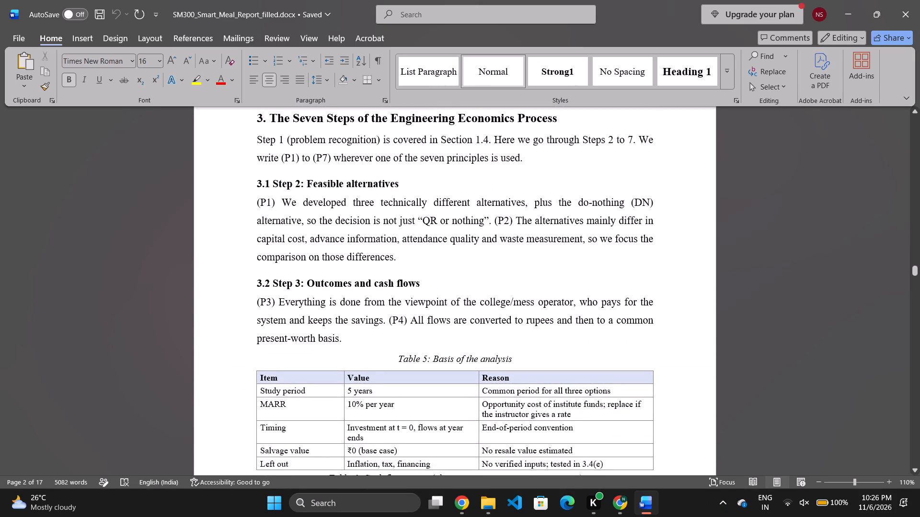
scroll(449, 257, "down", 2)
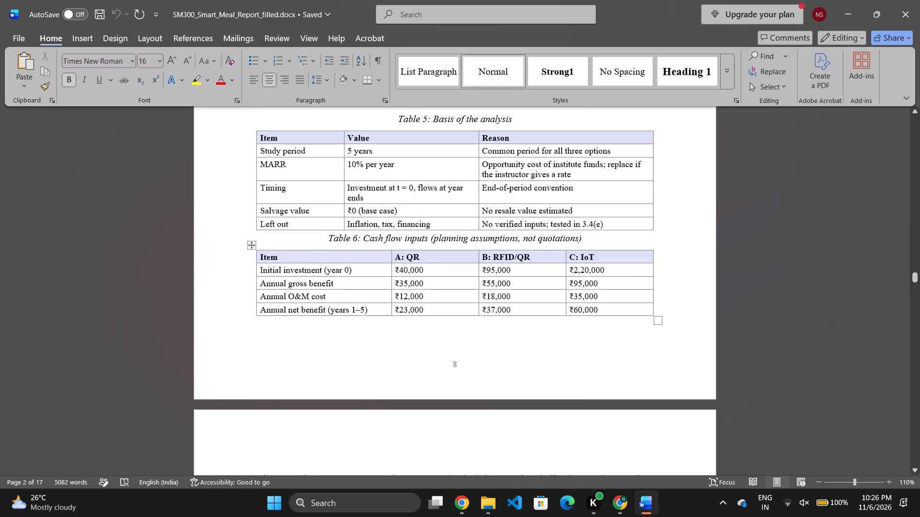
scroll(449, 257, "down", 3)
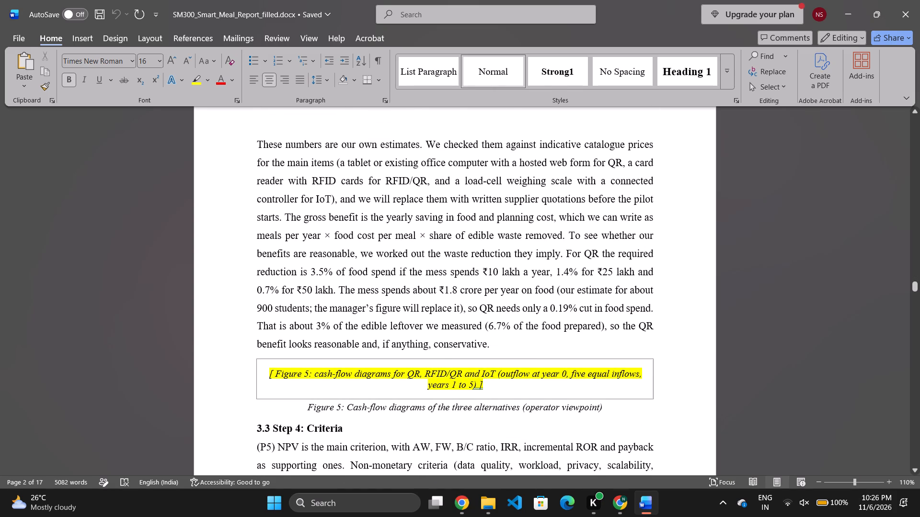
scroll(449, 257, "down", 1)
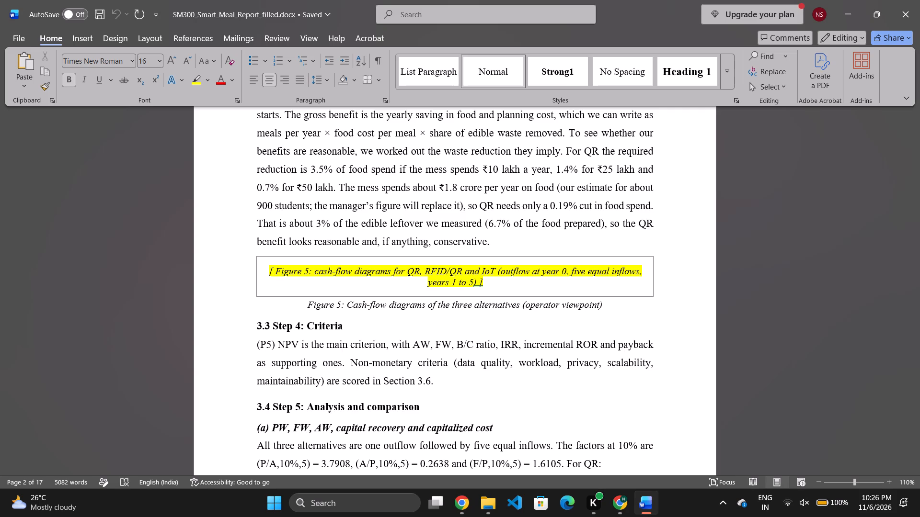
scroll(449, 257, "down", 4)
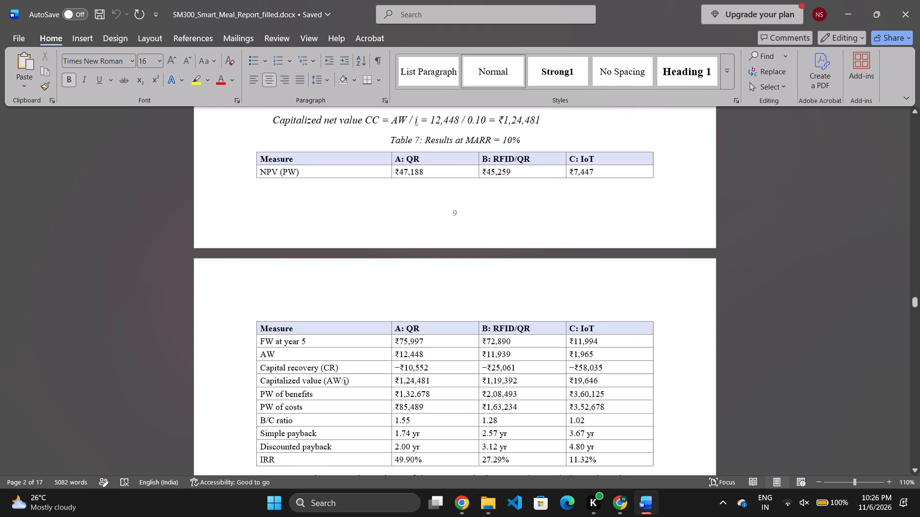
Insert three blank lines before the Table 7 caption to move the caption and whole table onto the following page.
scroll(449, 257, "up", 1)
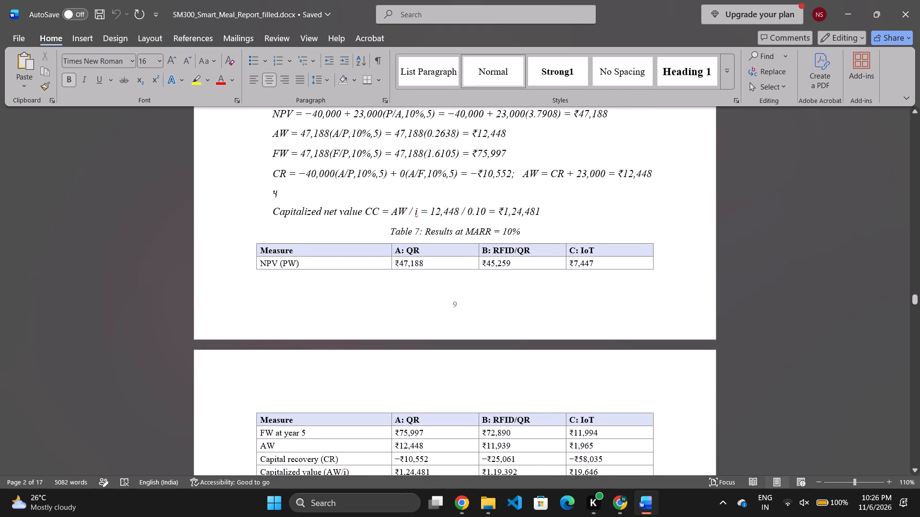
left_click(389, 233)
key("Return")
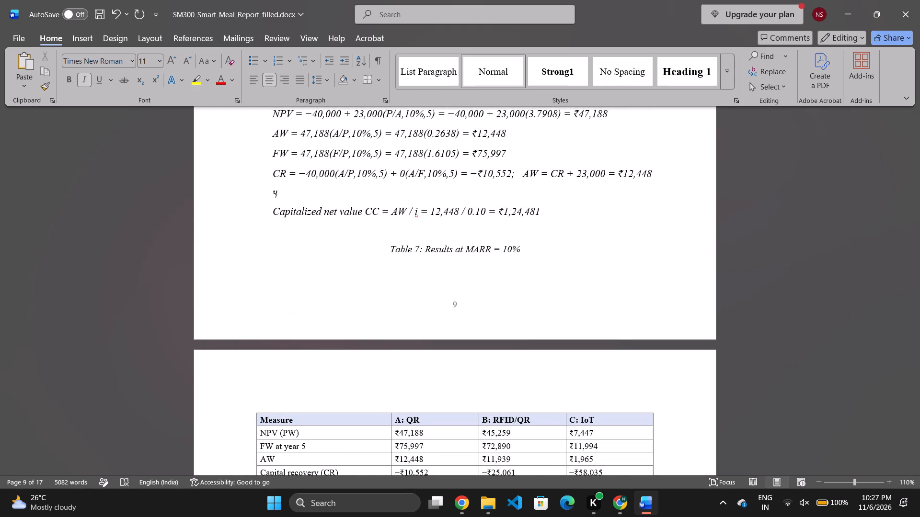
key("Return")
key("Return")
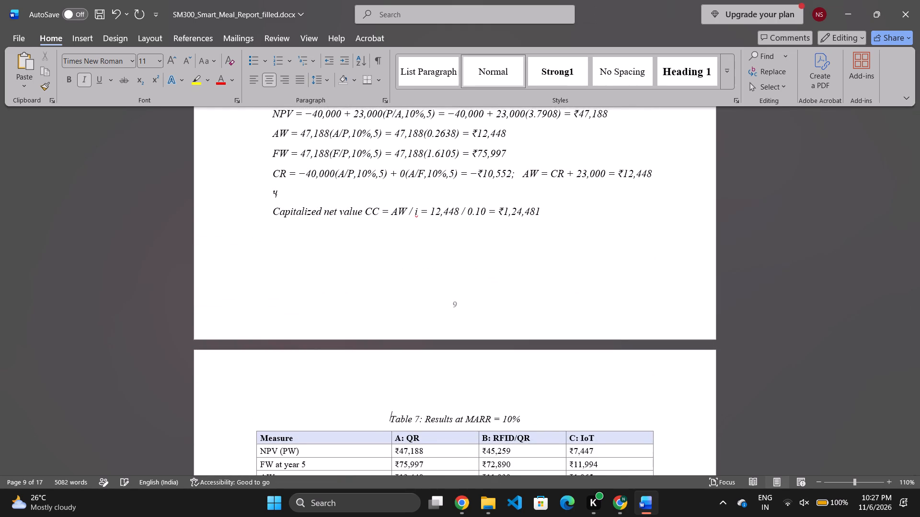
Review the pages after Table 7 through section 3.6, checking page breaks, Tables 8 to 13 and the Figure 6 placeholder.
scroll(408, 331, "down", 3)
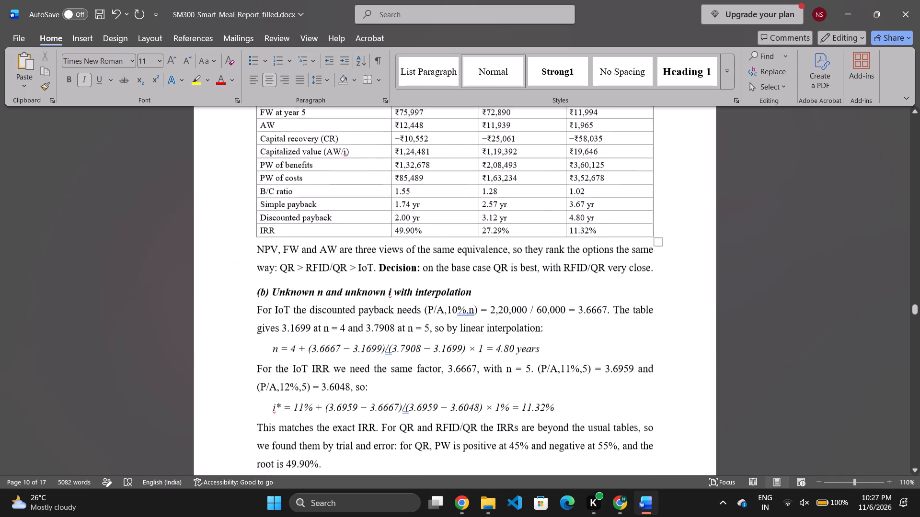
scroll(408, 331, "down", 4)
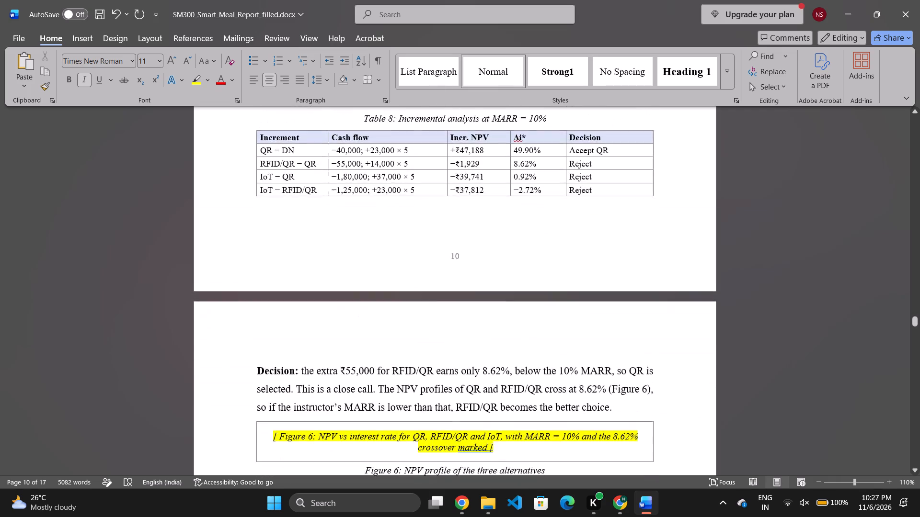
scroll(408, 331, "down", 1)
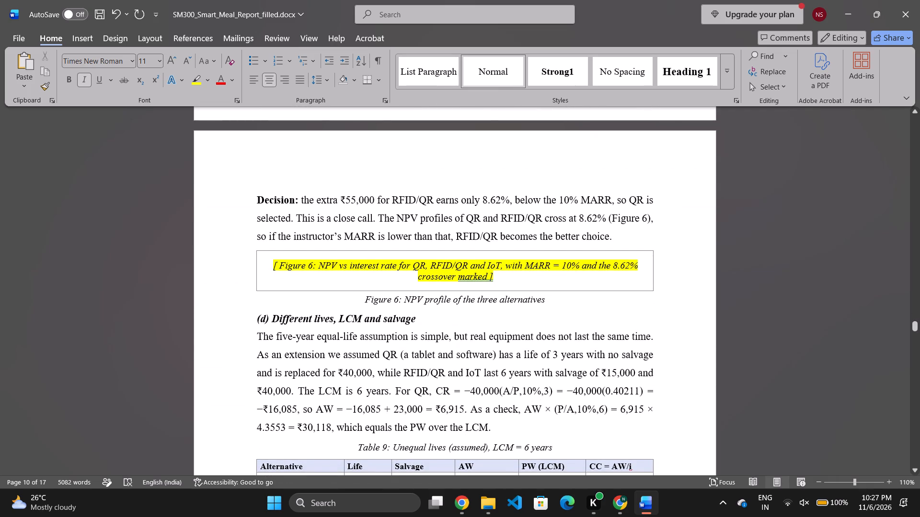
scroll(484, 379, "down", 6)
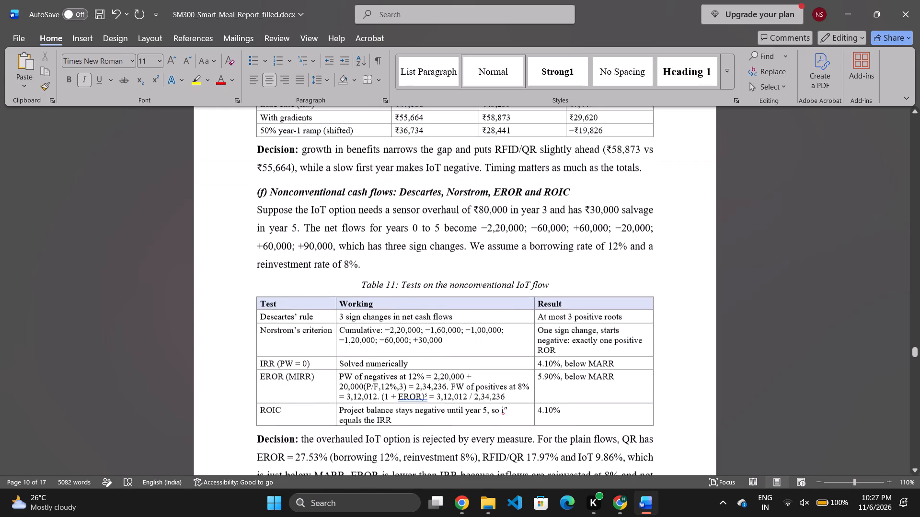
scroll(484, 379, "up", 4)
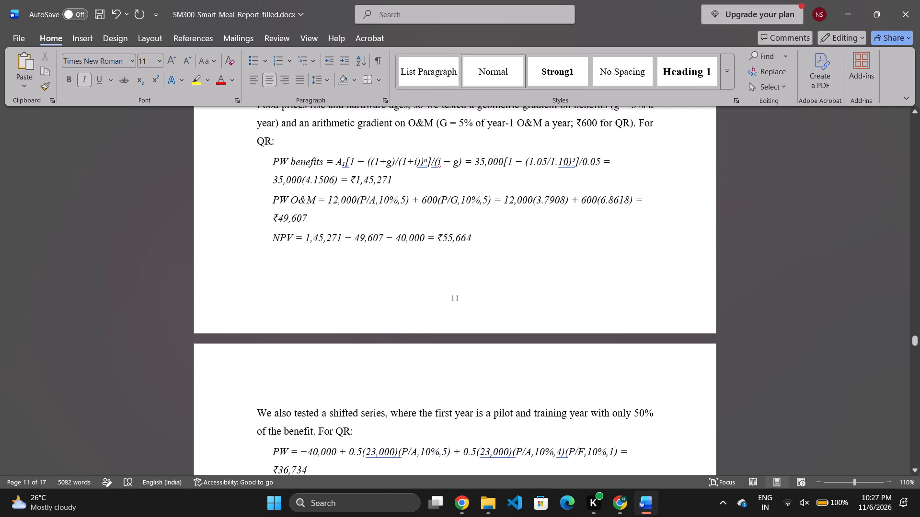
scroll(484, 379, "up", 1)
left_click(324, 258)
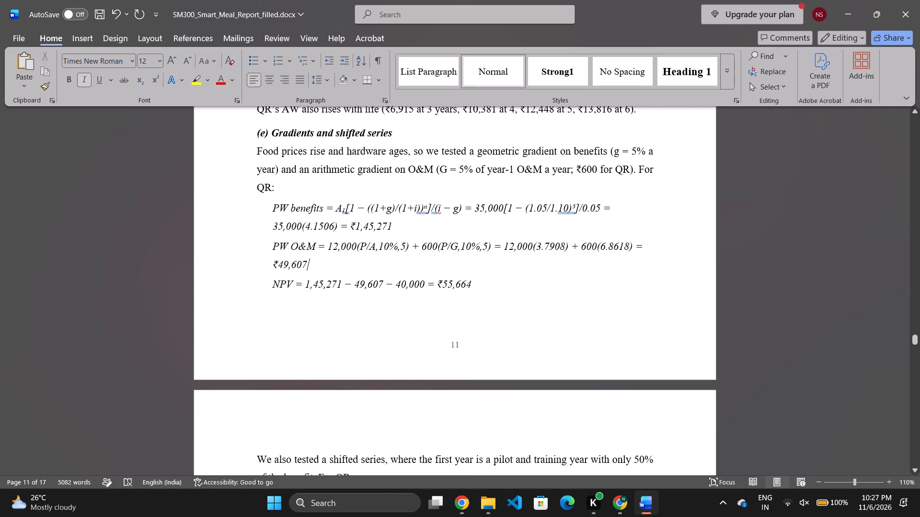
scroll(373, 319, "down", 2)
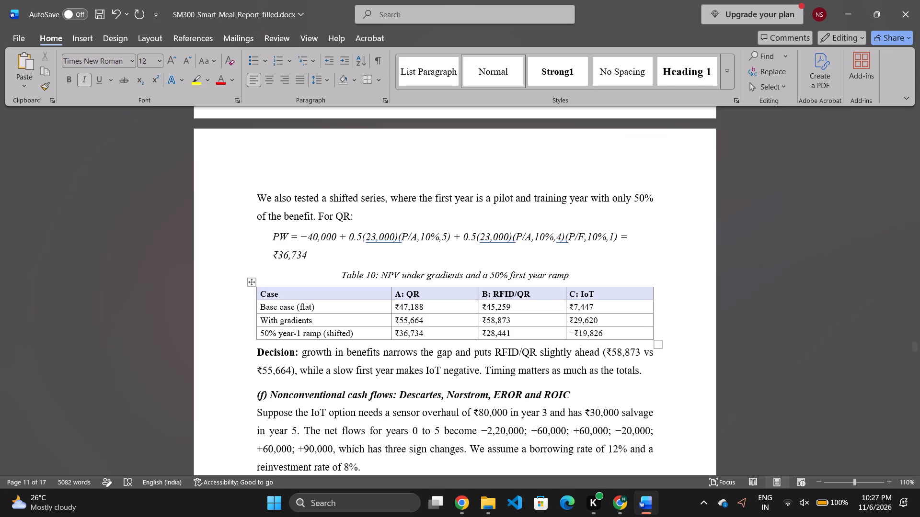
scroll(373, 319, "down", 1)
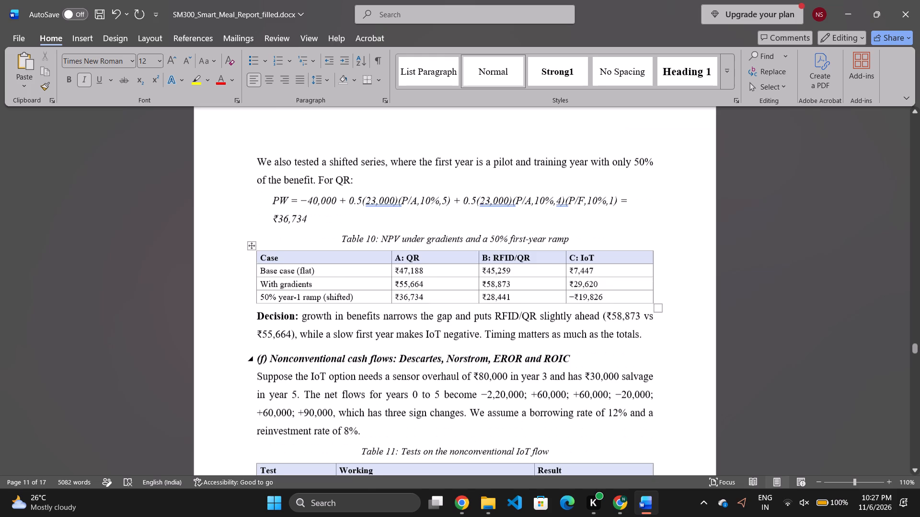
scroll(373, 319, "down", 6)
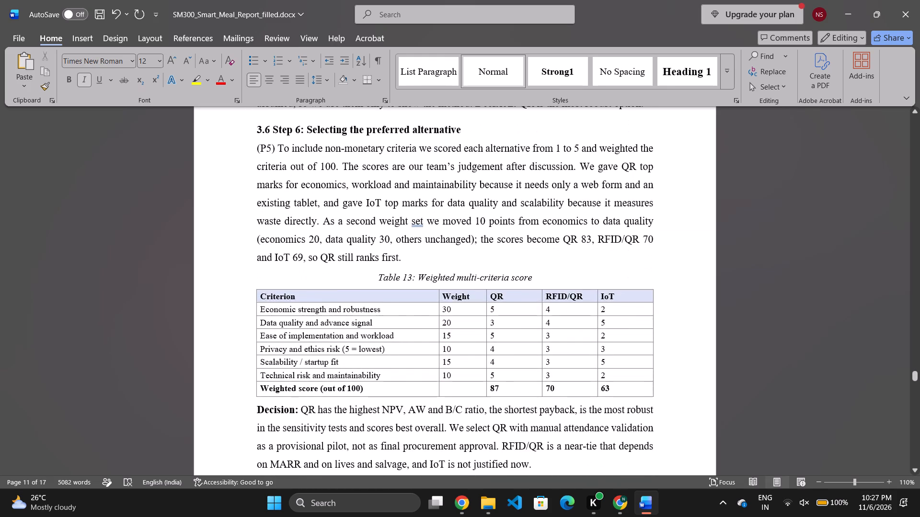
Go back through the report to section 1.4 and examine the Figure 1 and Figure 2 placeholders.
scroll(373, 319, "up", 12)
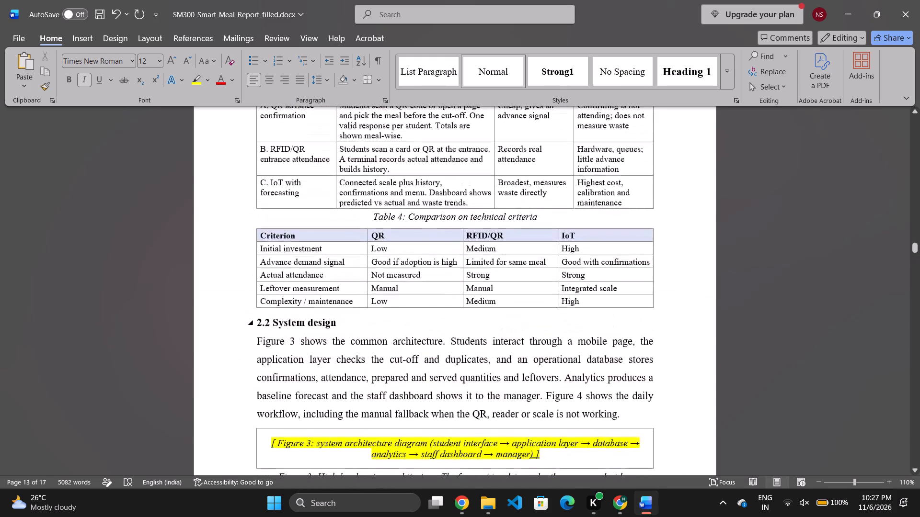
scroll(373, 319, "up", 5)
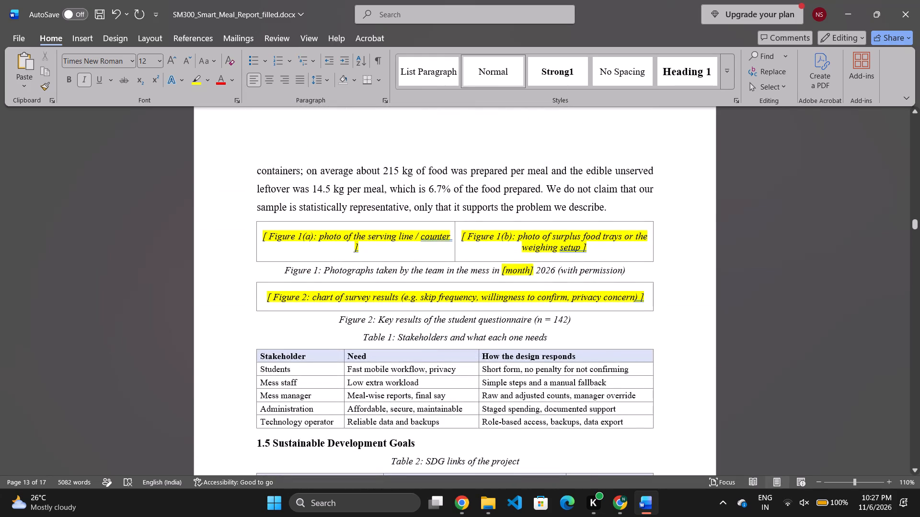
scroll(373, 319, "up", 4)
scroll(373, 319, "down", 1)
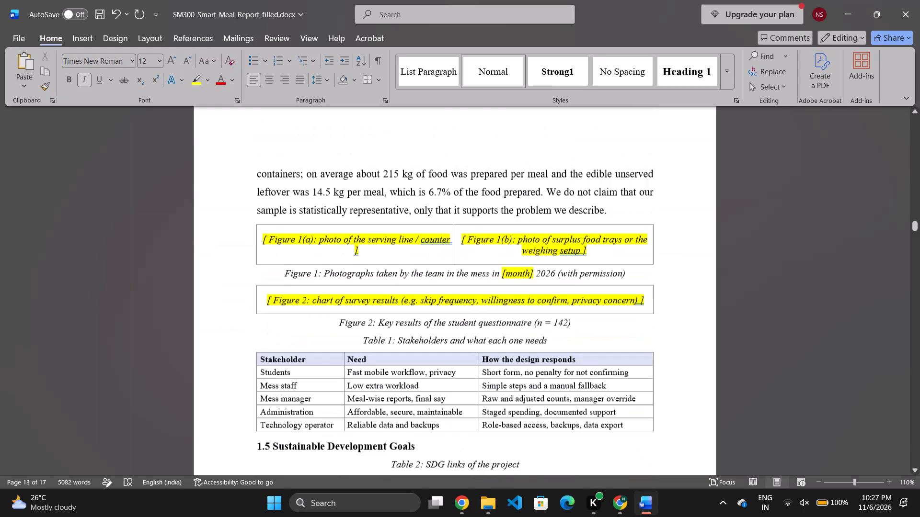
scroll(373, 319, "down", 1)
scroll(373, 319, "up", 1)
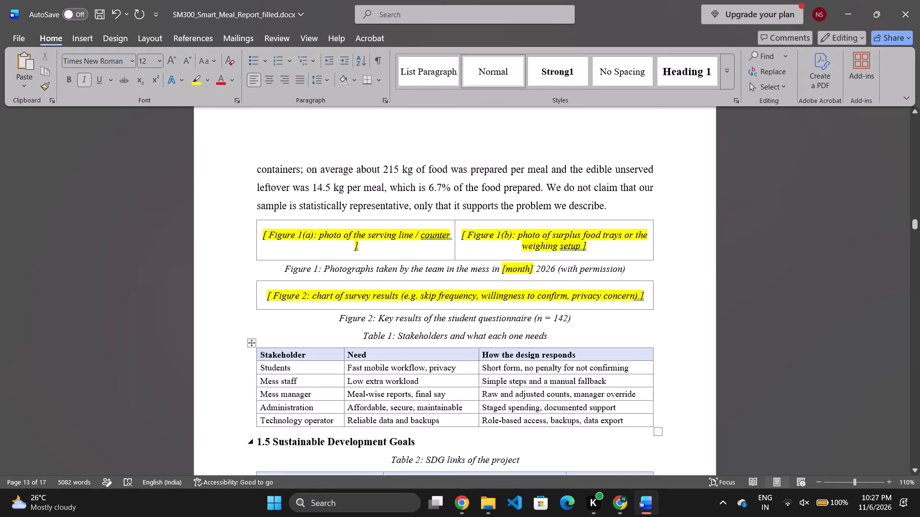
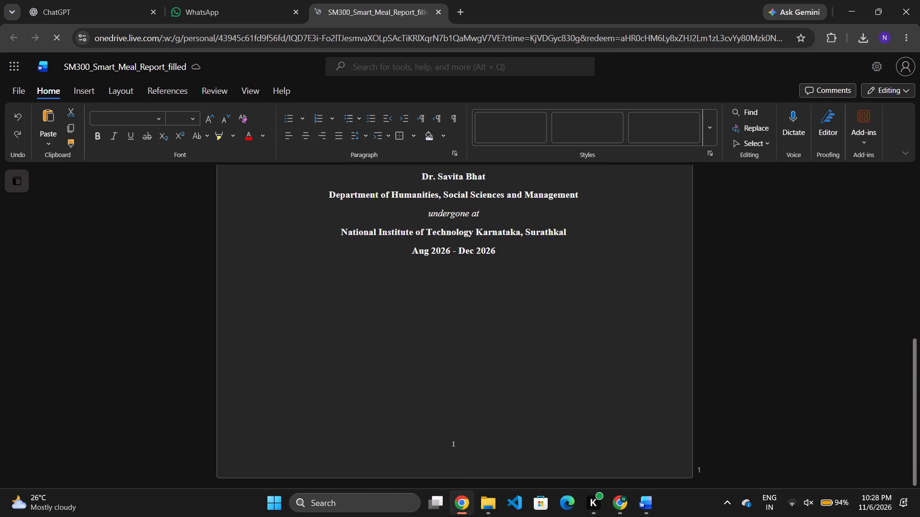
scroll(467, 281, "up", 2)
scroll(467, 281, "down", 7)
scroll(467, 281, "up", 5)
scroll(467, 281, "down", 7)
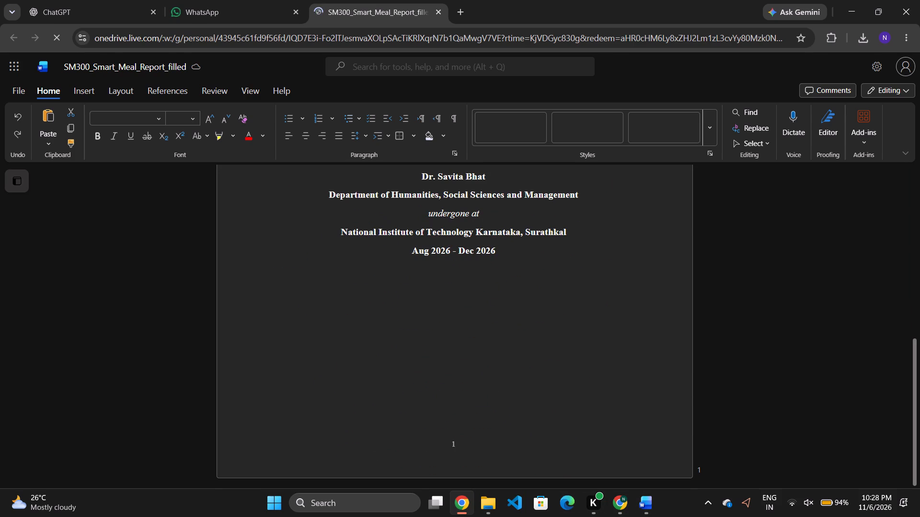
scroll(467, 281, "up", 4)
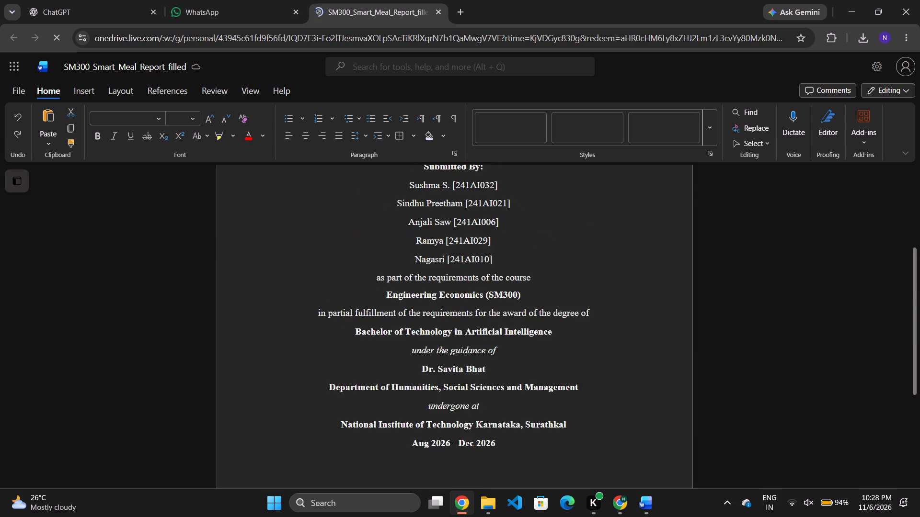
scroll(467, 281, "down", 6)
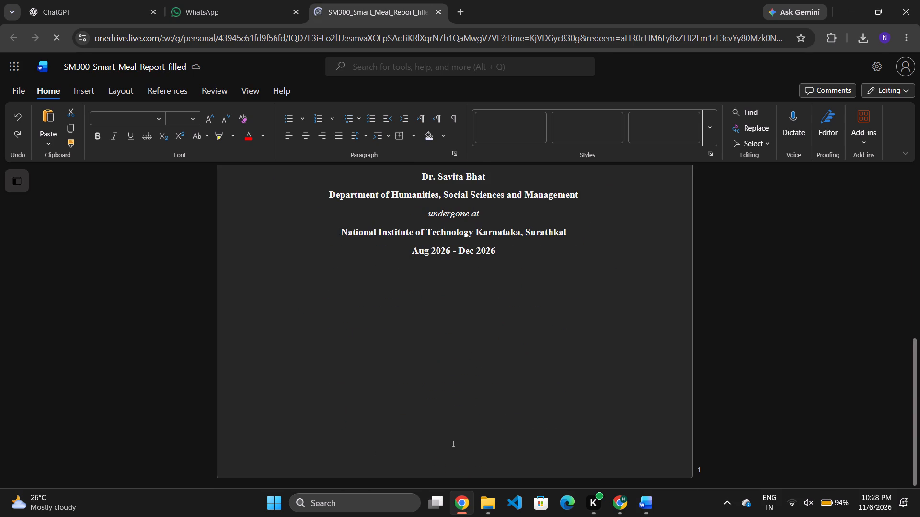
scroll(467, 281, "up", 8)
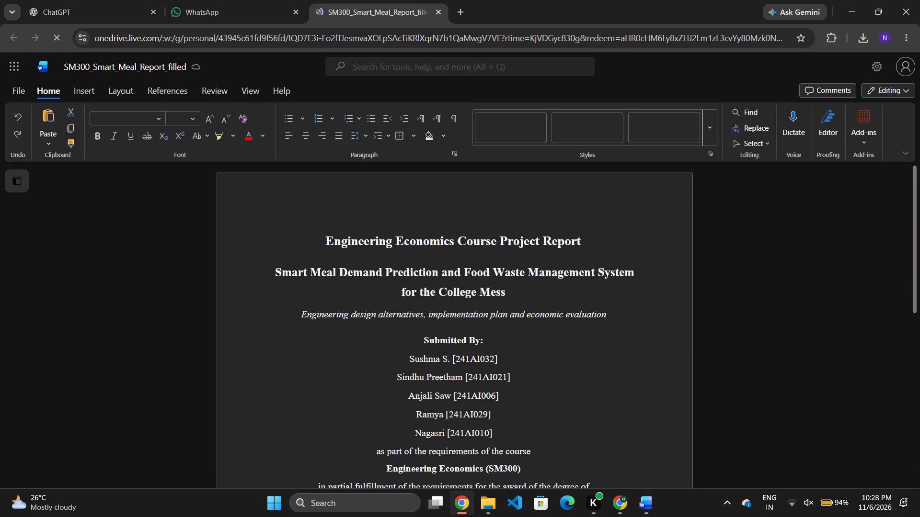
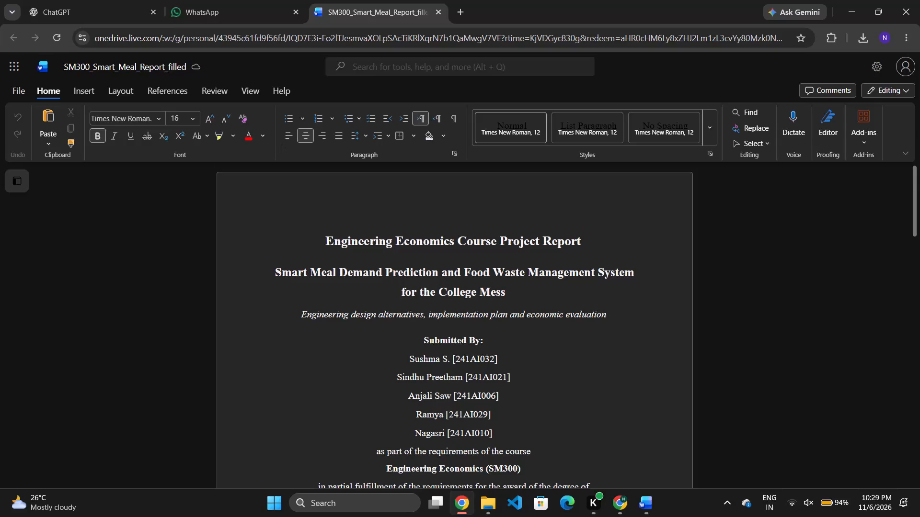
scroll(346, 284, "down", 5)
scroll(346, 284, "up", 3)
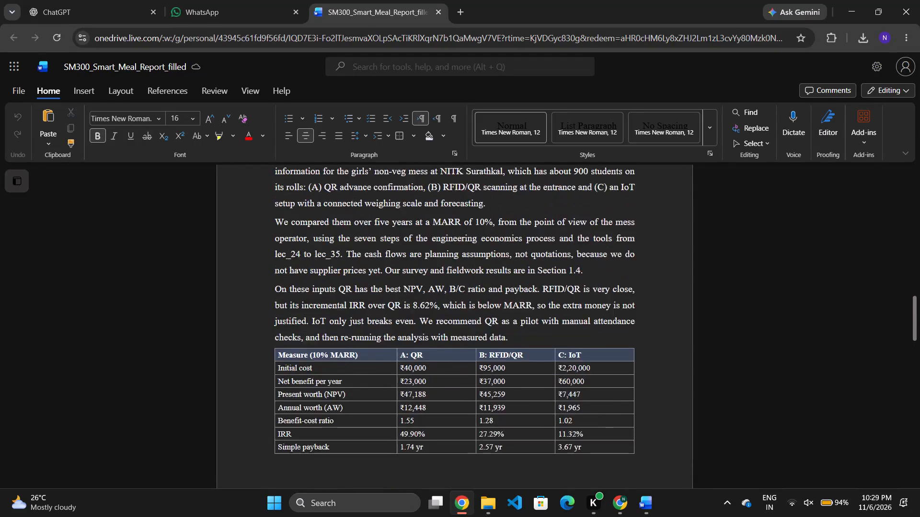
scroll(346, 284, "up", 7)
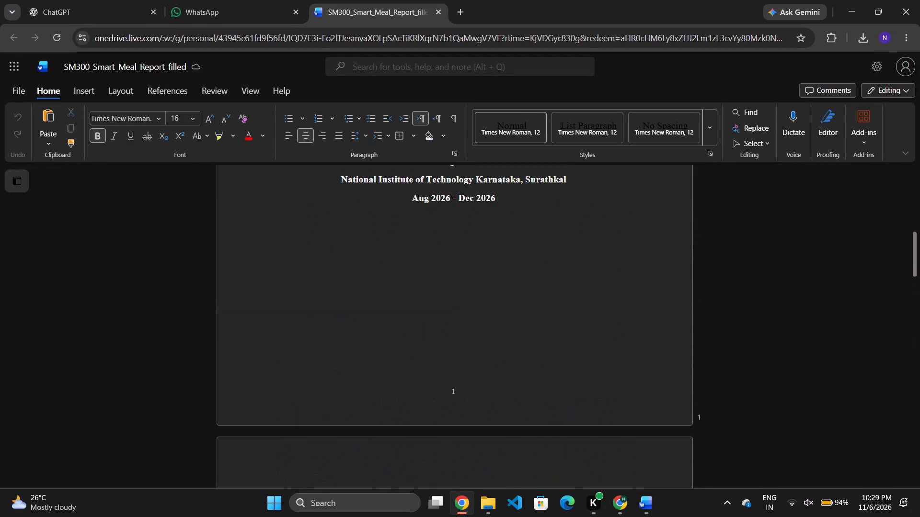
scroll(346, 284, "up", 1)
scroll(346, 284, "down", 2)
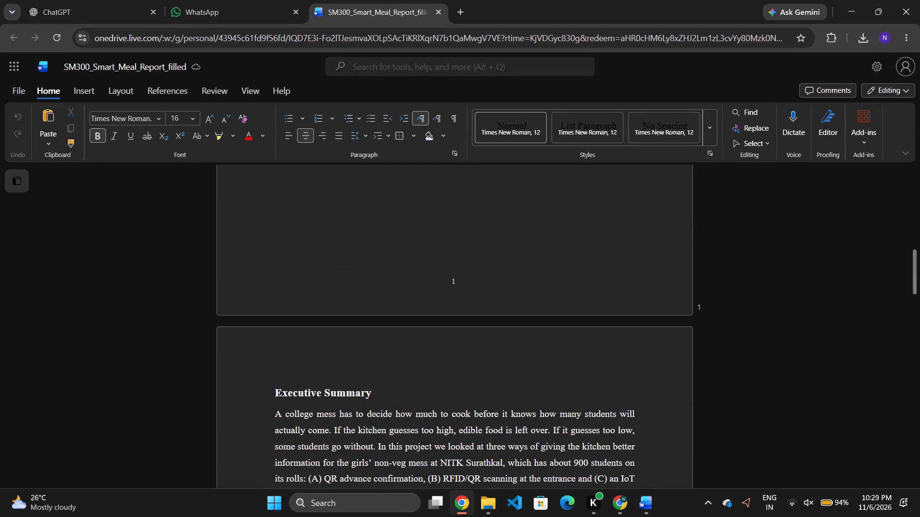
scroll(346, 284, "down", 4)
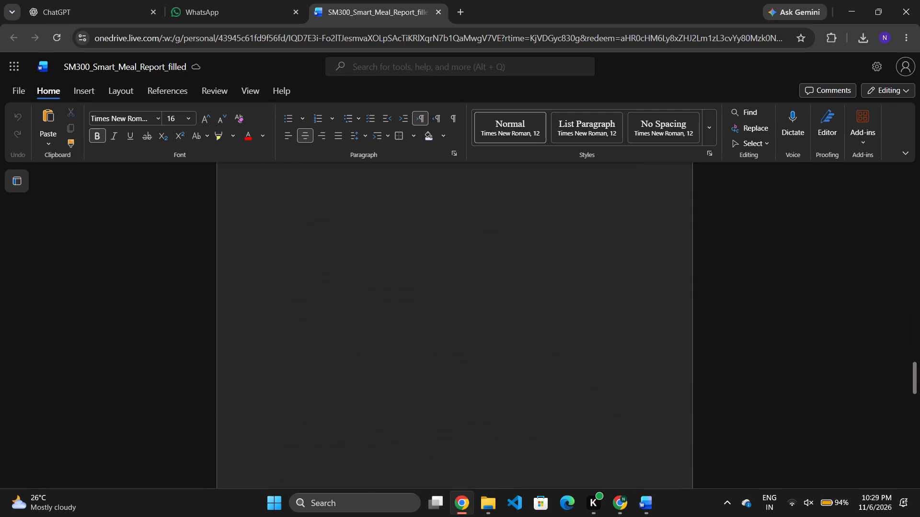
scroll(436, 385, "down", 4)
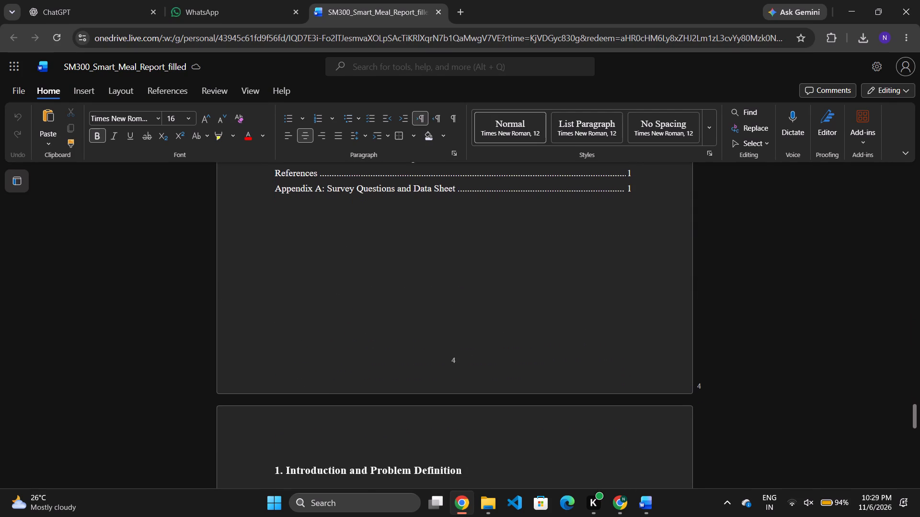
scroll(436, 385, "down", 2)
scroll(436, 385, "up", 1)
scroll(436, 385, "down", 1)
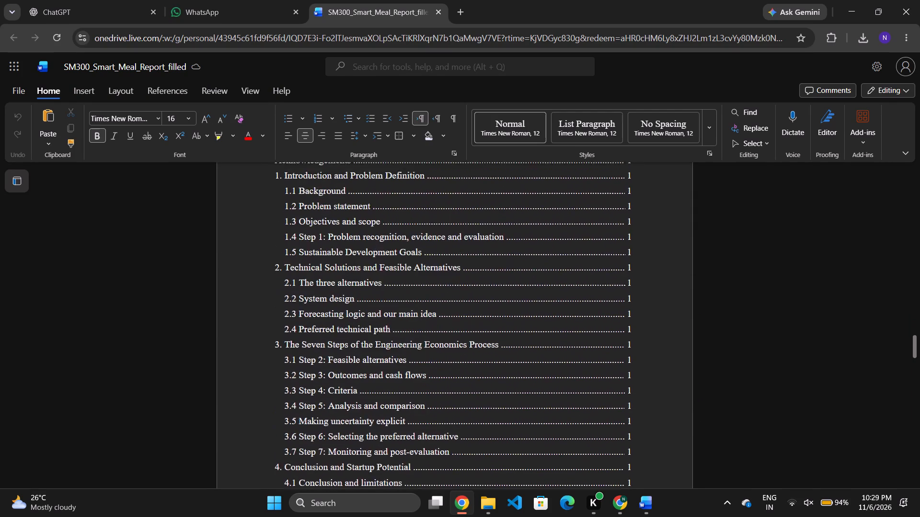
scroll(436, 385, "down", 2)
scroll(436, 385, "up", 2)
scroll(436, 385, "down", 1)
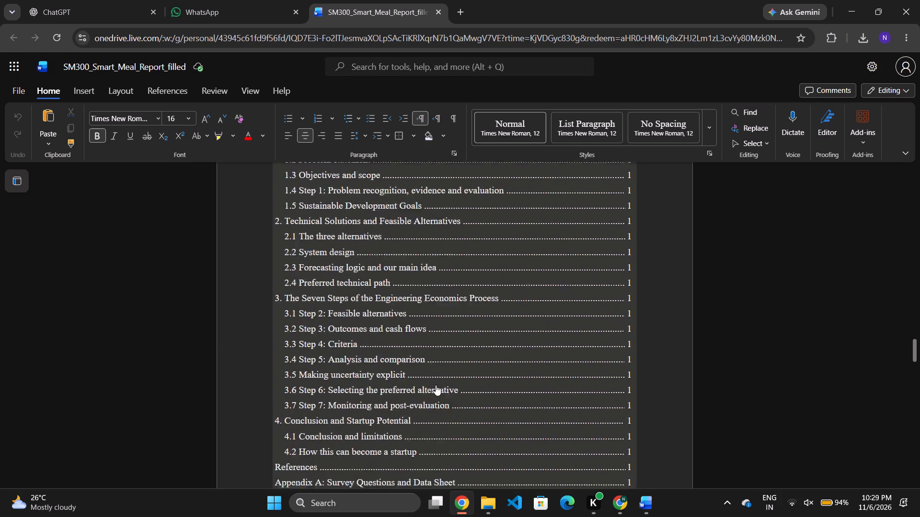
Read section 1 from its opening through objectives and scope to section 1.4 on problem recognition and evidence.
scroll(436, 385, "down", 4)
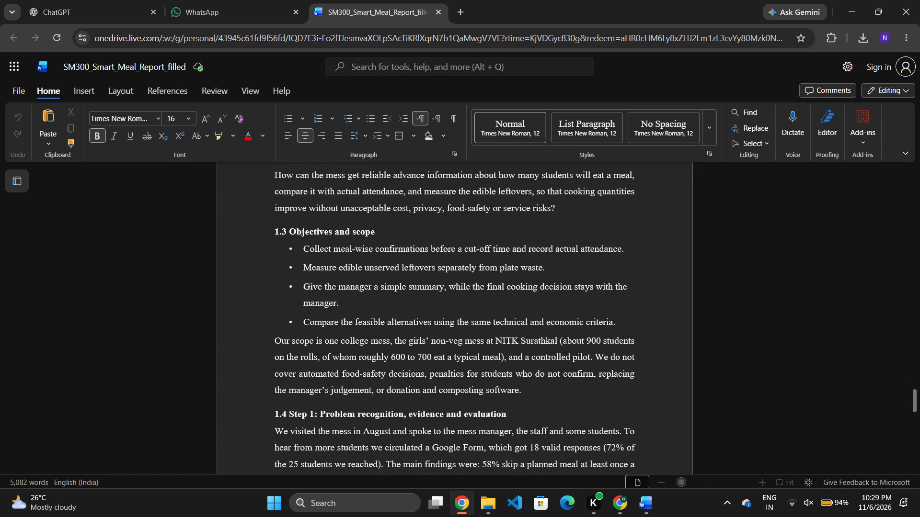
scroll(357, 381, "down", 2)
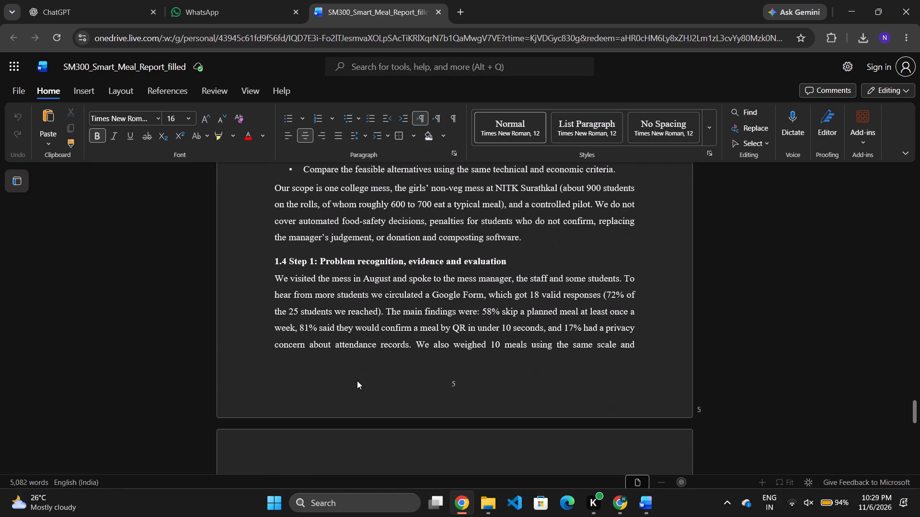
scroll(357, 381, "down", 3)
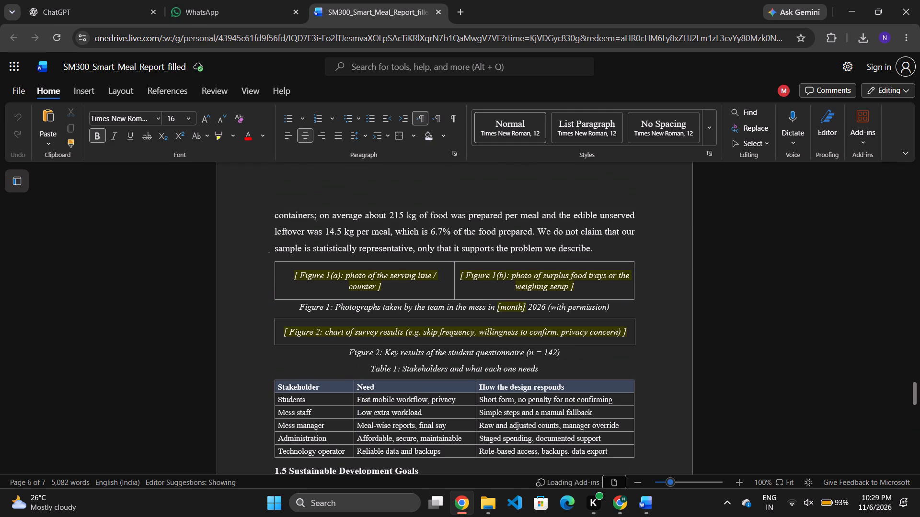
Delete the Figure 1(a) and 1(b) photo placeholders together with the Figure 1 caption in section 1.4.
left_click_drag(623, 303, 446, 271)
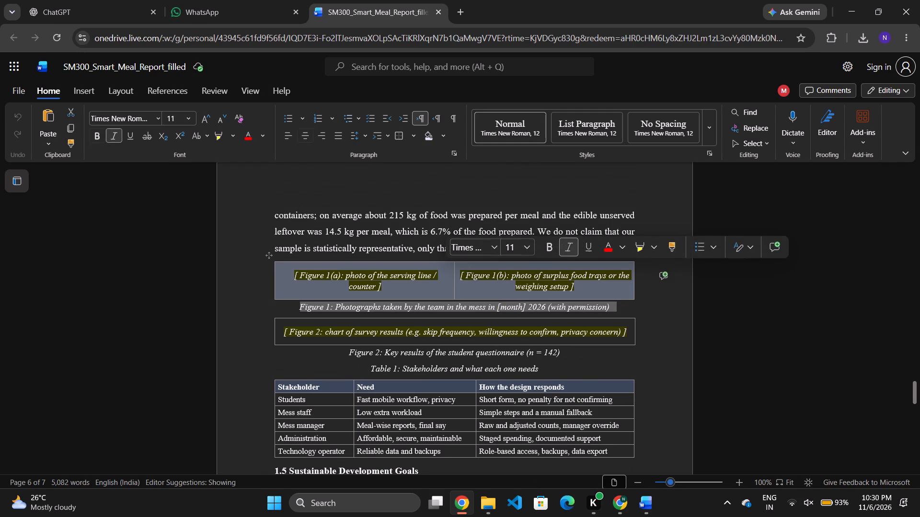
key("BackSpace")
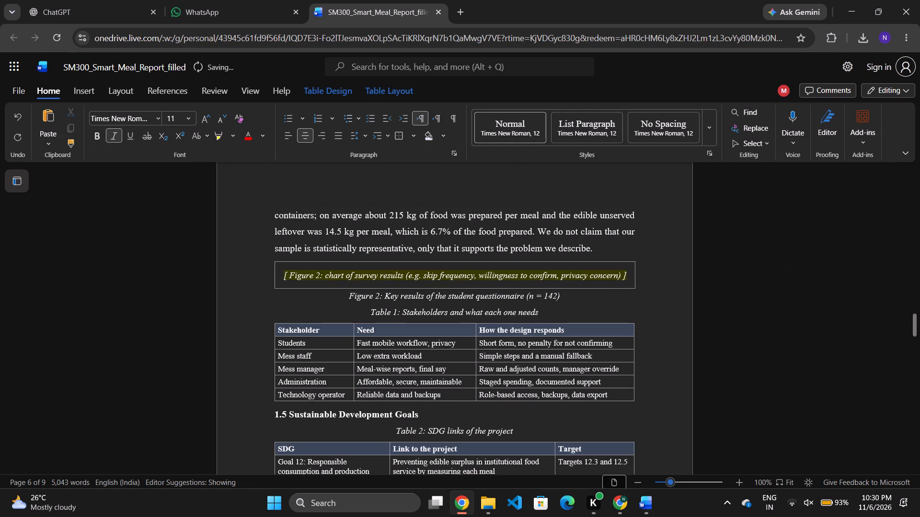
Insert the picture WhatsApp Image 2026-11-06 at 9.48.20 PM.jpeg from Downloads on a new line above the Figure 2 placeholder.
left_click(598, 252)
key("Return")
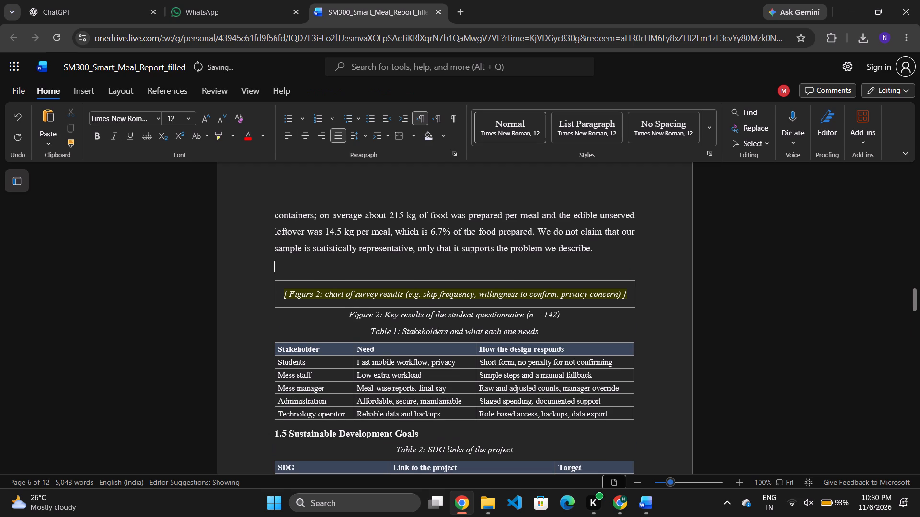
left_click(85, 92)
left_click(88, 131)
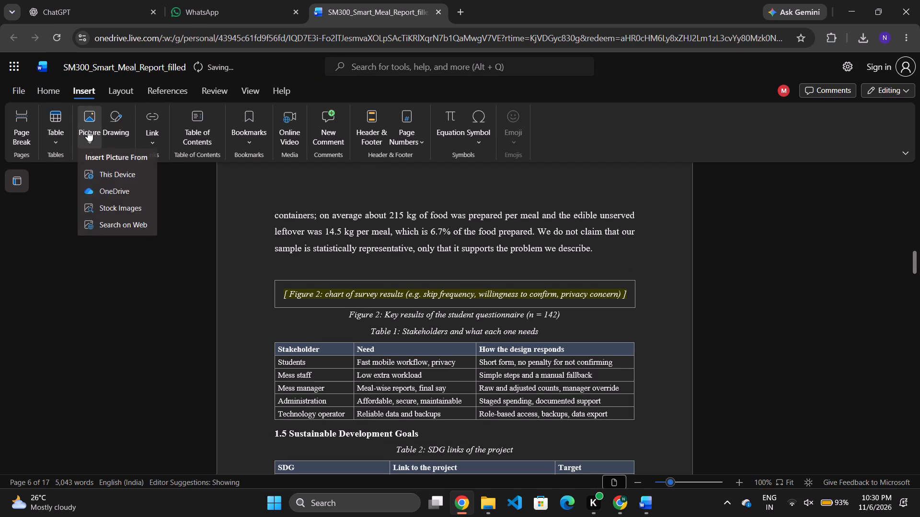
left_click(103, 172)
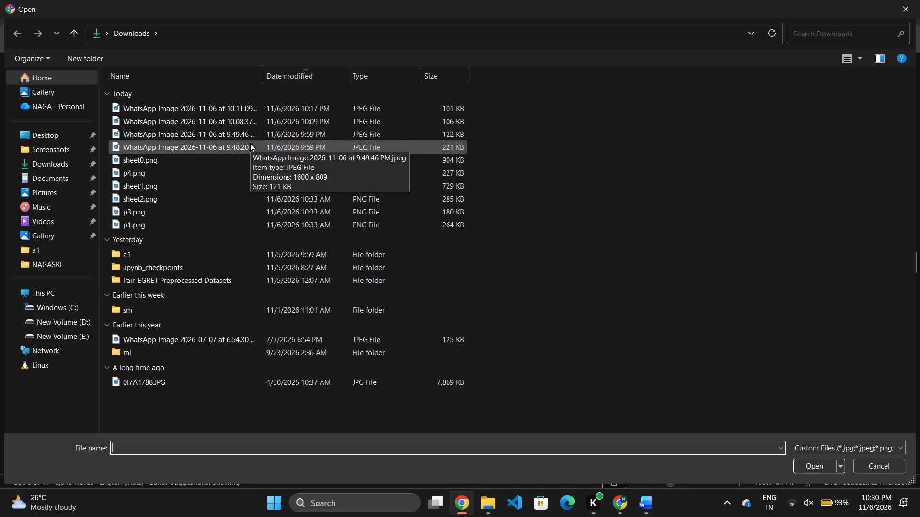
left_click(262, 143)
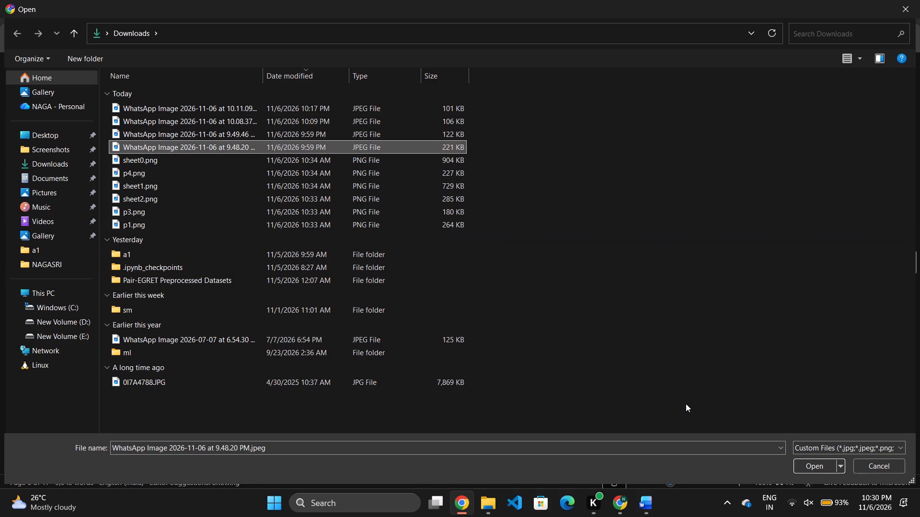
left_click(805, 465)
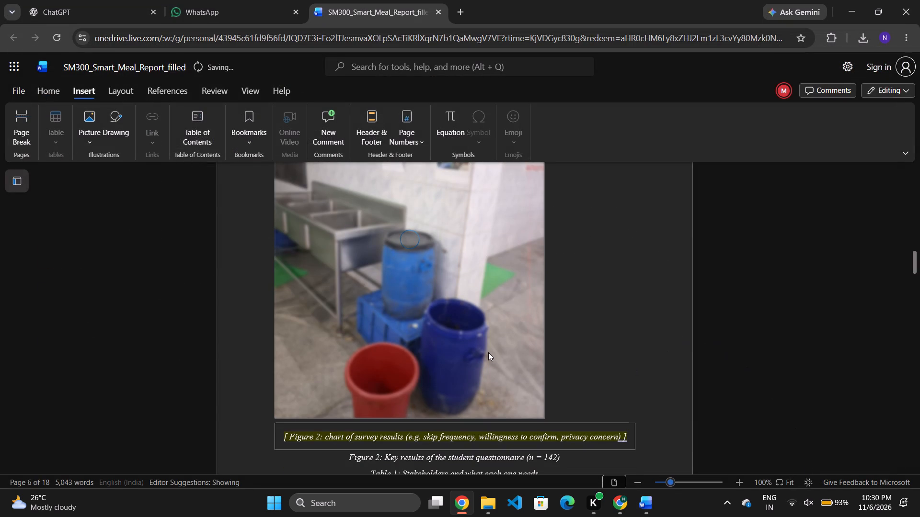
Reduce the inserted bins photo's height to about 4.19 inches, keeping its width.
scroll(488, 352, "up", 2)
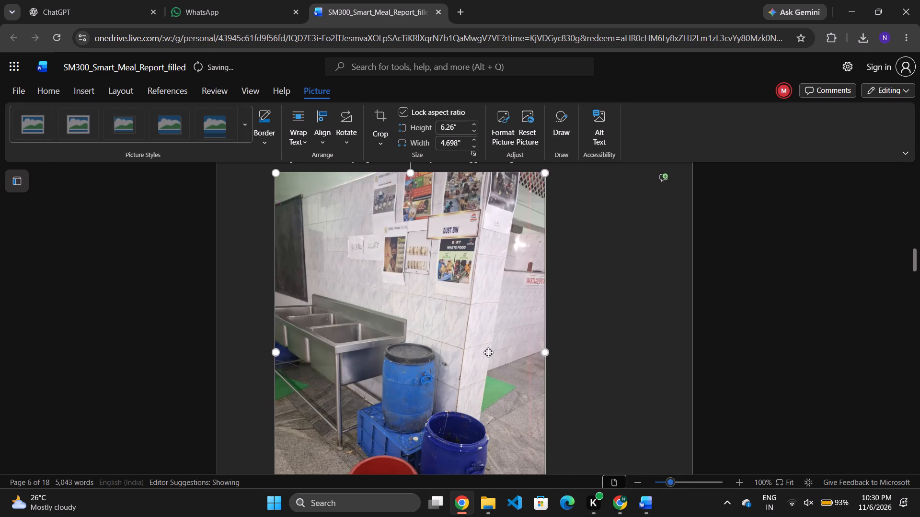
scroll(483, 356, "down", 1)
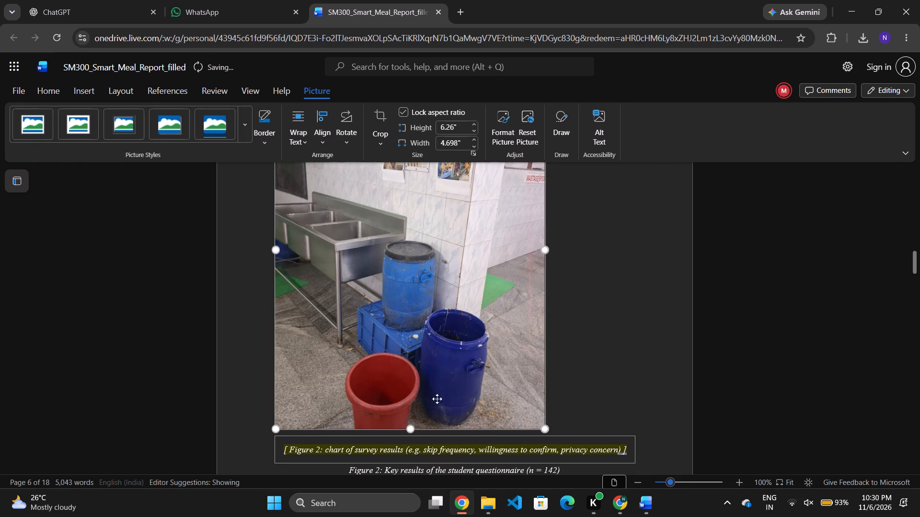
left_click_drag(411, 429, 379, 310)
scroll(379, 310, "up", 1)
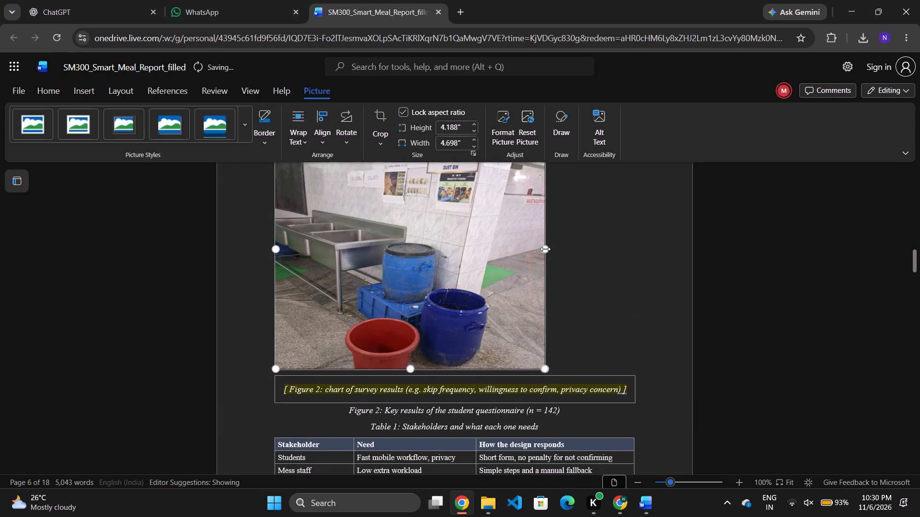
Shrink the photo of the waste bins in section 1.4 to about 4.32" wide and 3.74" high.
left_click_drag(543, 248, 522, 253)
scroll(522, 253, "up", 1)
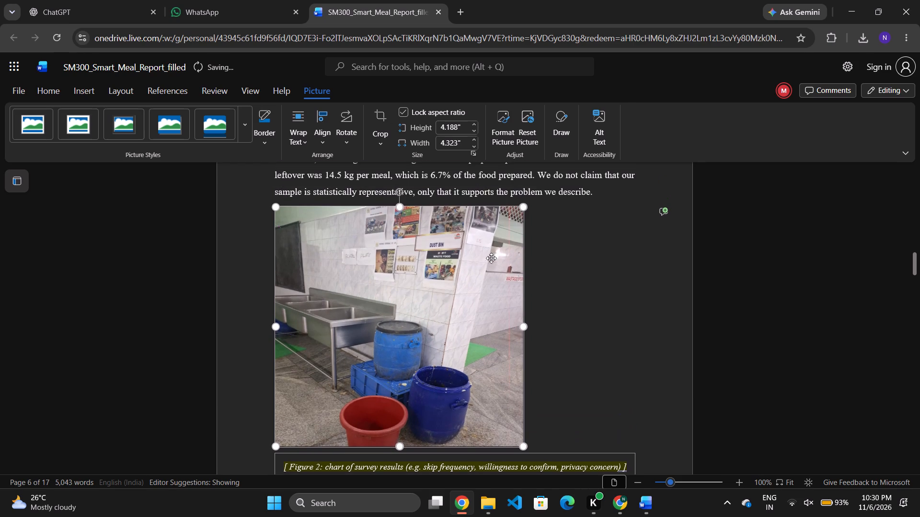
left_click_drag(400, 447, 391, 421)
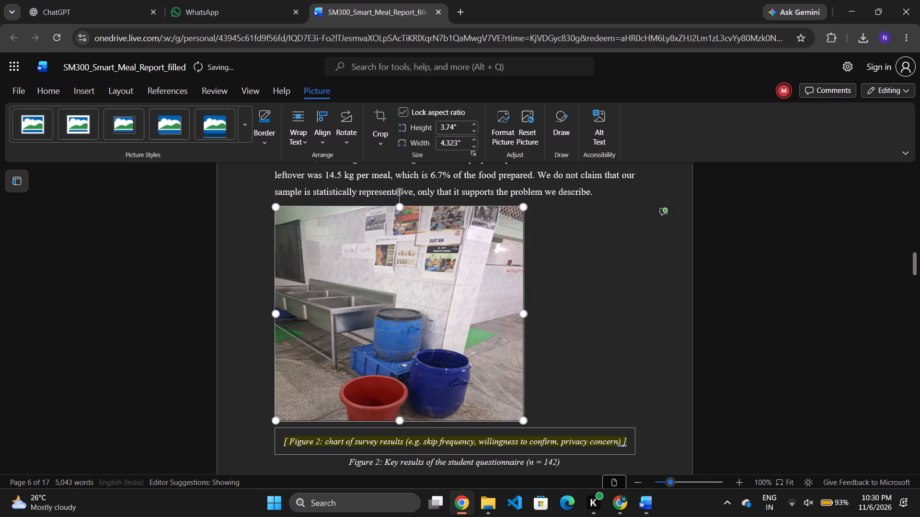
left_click(532, 407)
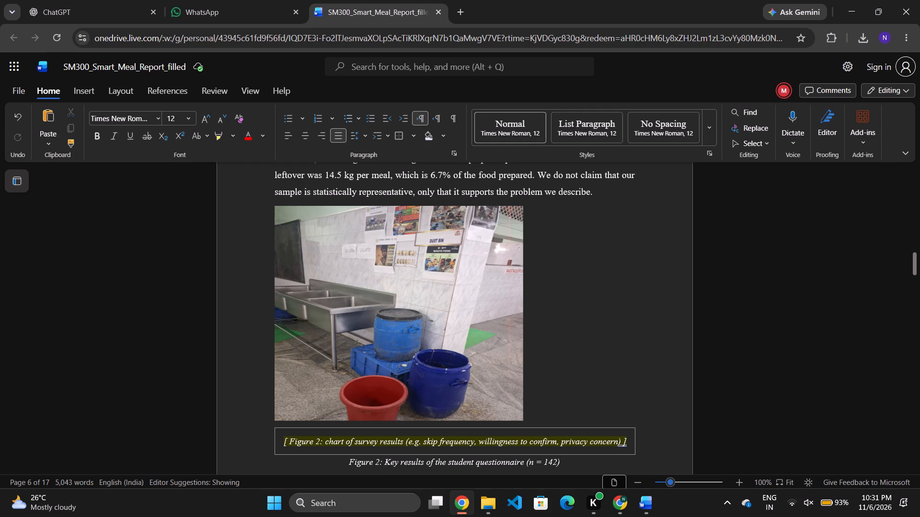
Insert the photo "WhatsApp Image 2026-11-06 at 9.49.46 PM.jpeg" from Downloads on a new line below the waste bins photo.
key("Return")
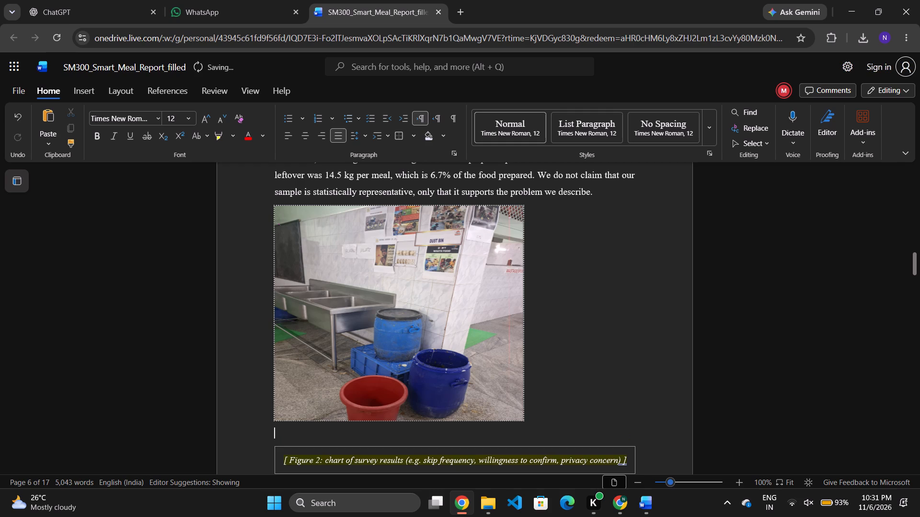
left_click(89, 91)
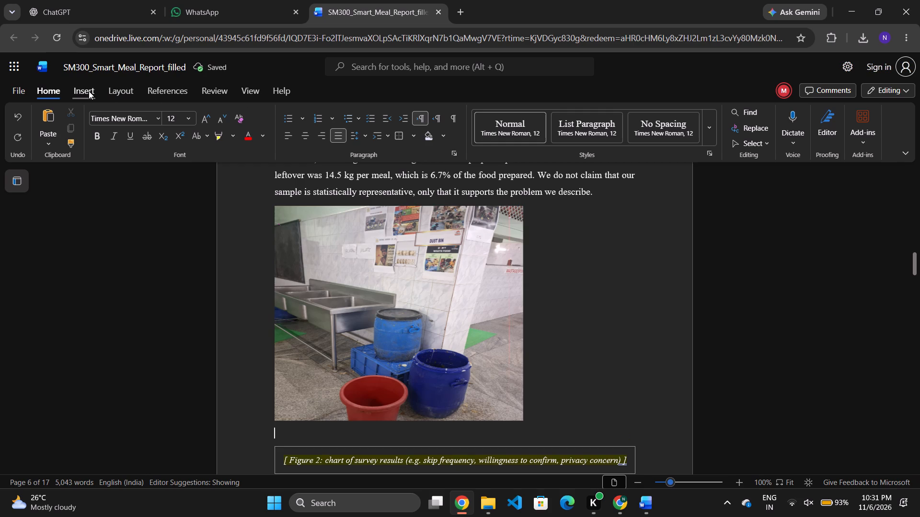
left_click(93, 136)
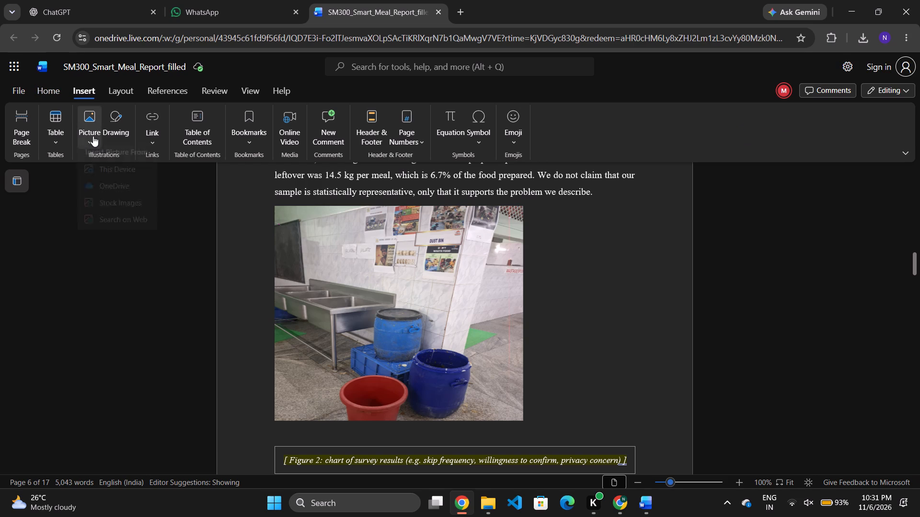
left_click(109, 177)
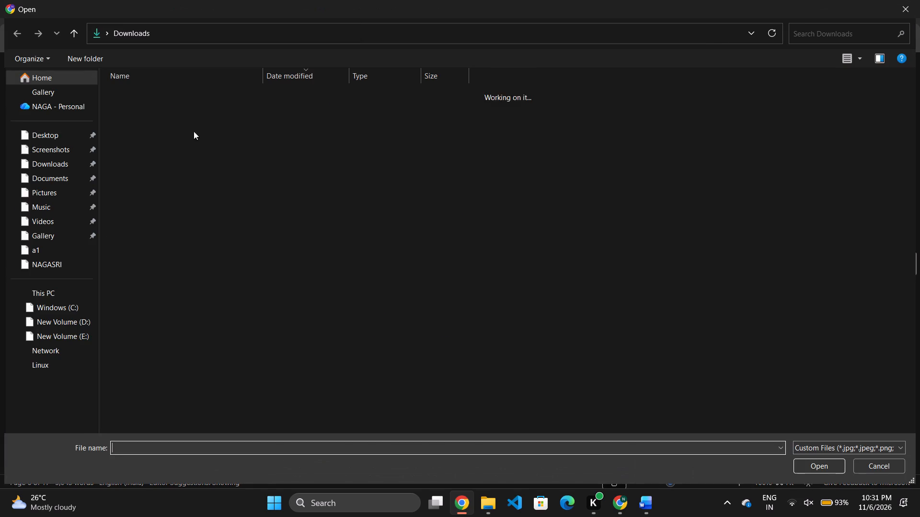
left_click(191, 136)
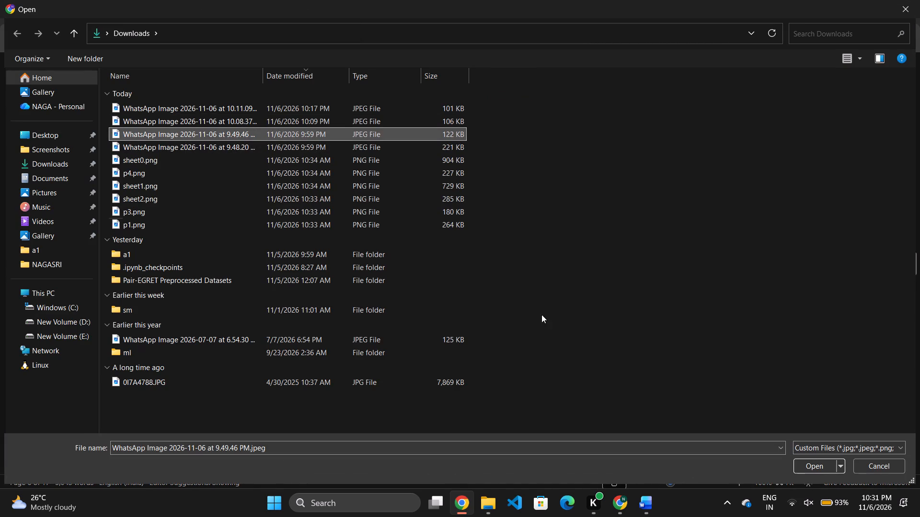
left_click(810, 468)
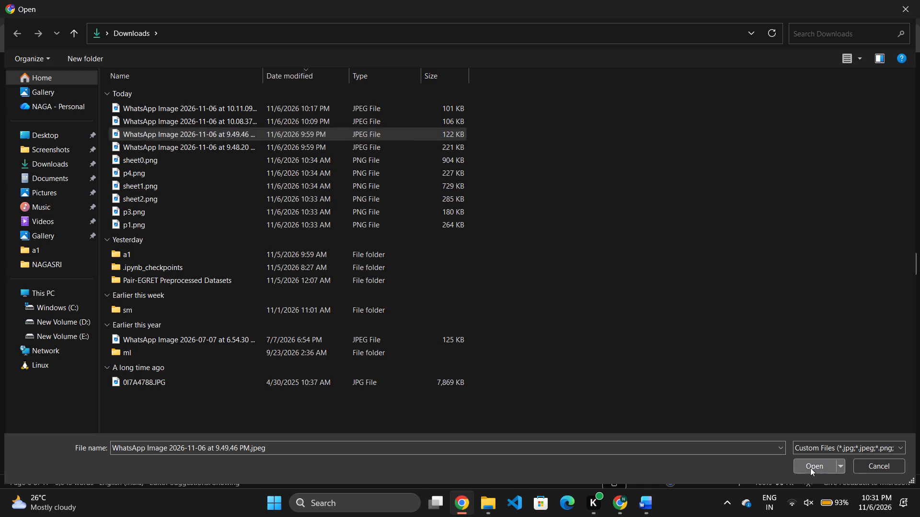
Narrow the inserted garbage bags photo to about 4.28" wide, roughly matching the waste bins photo above it.
scroll(512, 363, "down", 2)
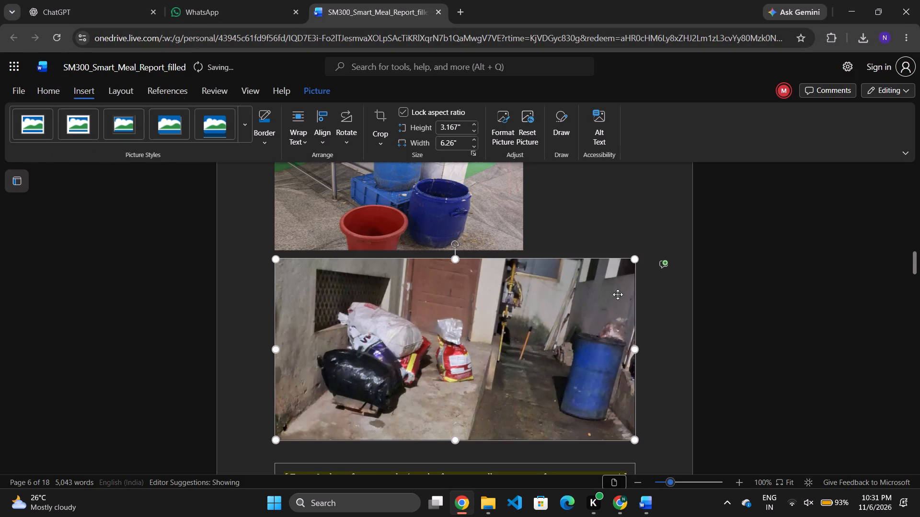
left_click_drag(634, 348, 479, 324)
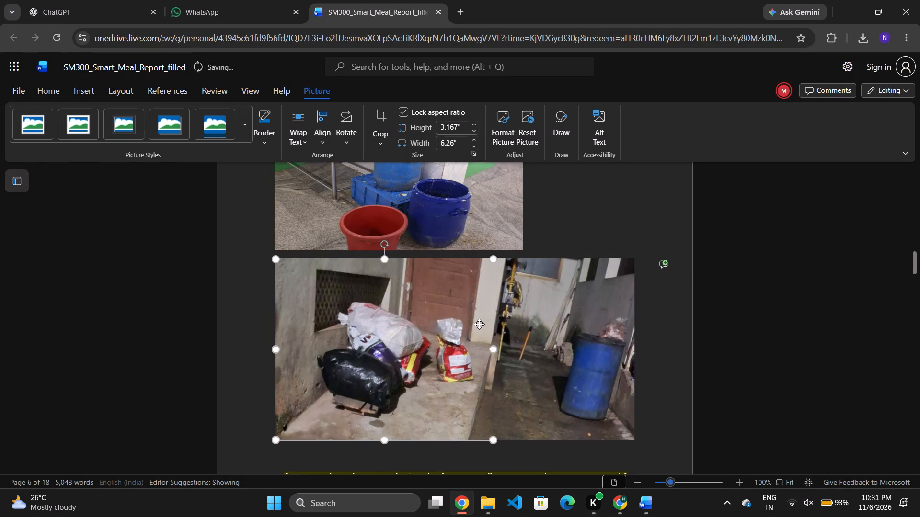
left_click_drag(479, 324, 520, 339)
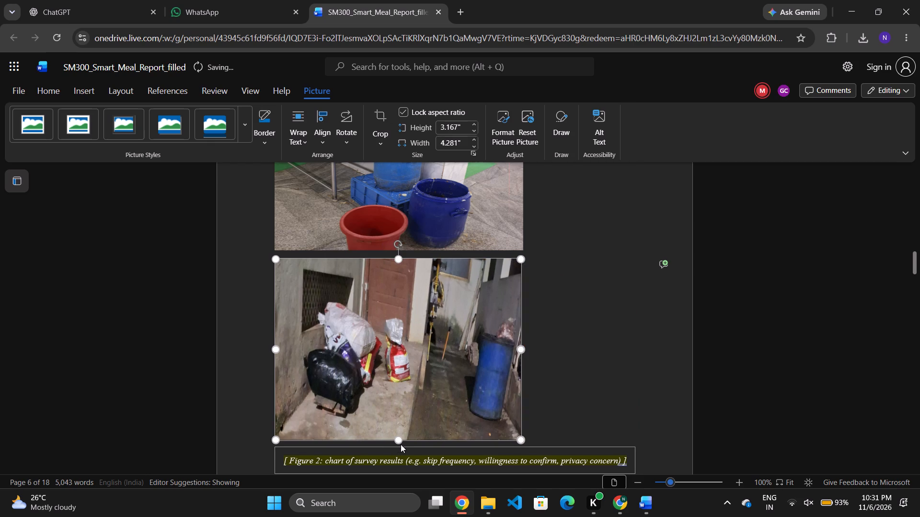
Delete the highlighted Figure 2 survey-chart placeholder box and its caption below the garbage-bag photo.
scroll(401, 444, "up", 2)
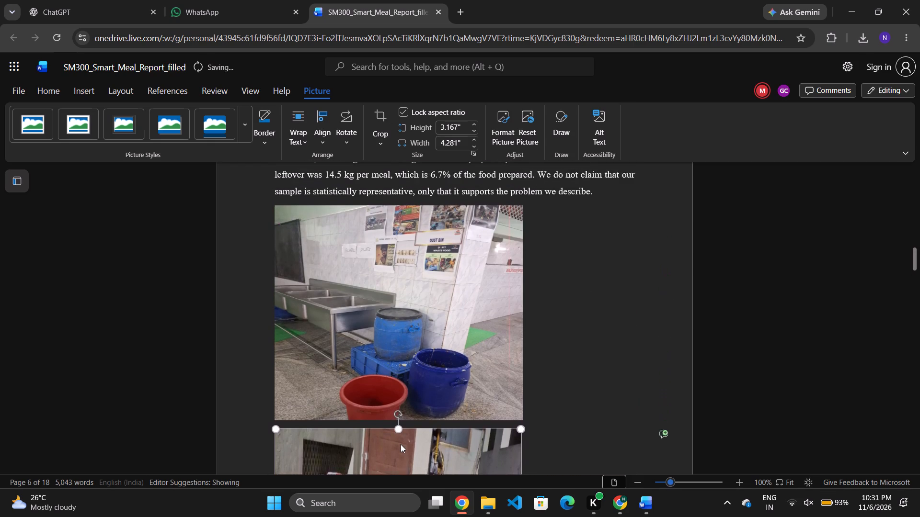
scroll(401, 444, "up", 1)
scroll(401, 444, "down", 3)
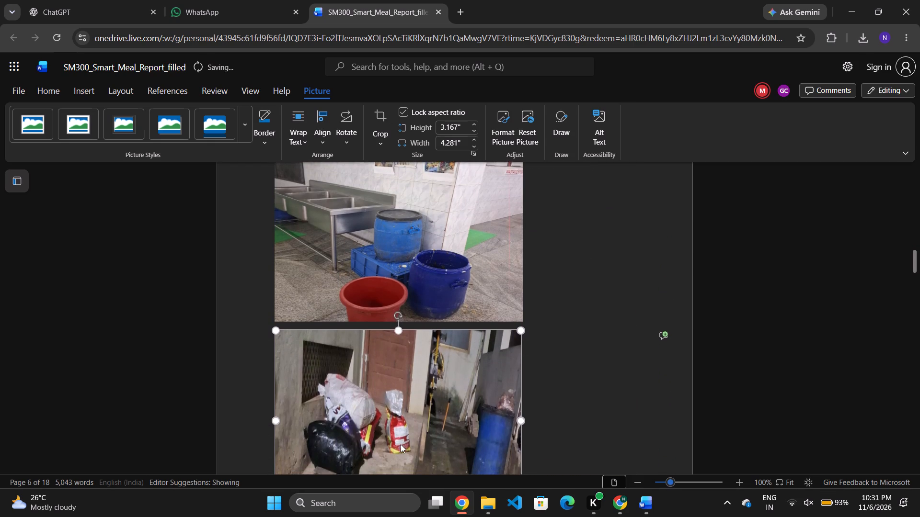
scroll(401, 444, "down", 4)
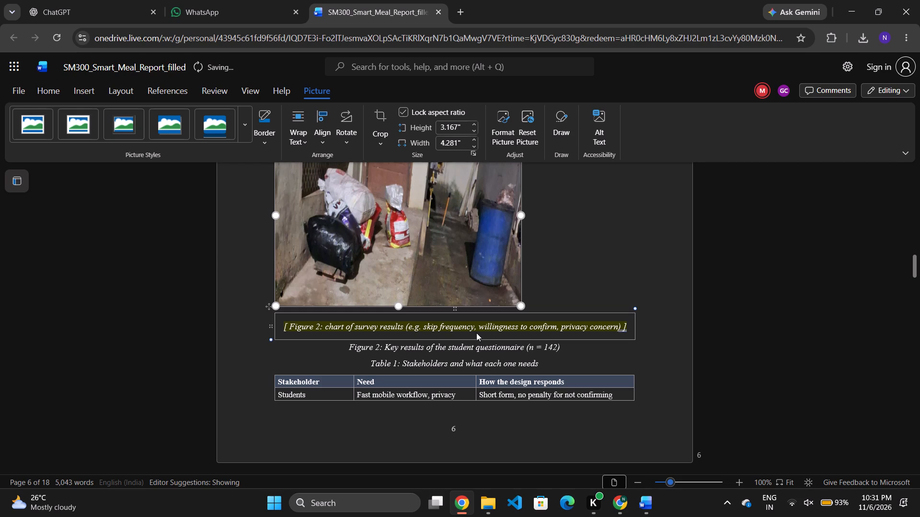
left_click_drag(565, 353, 337, 337)
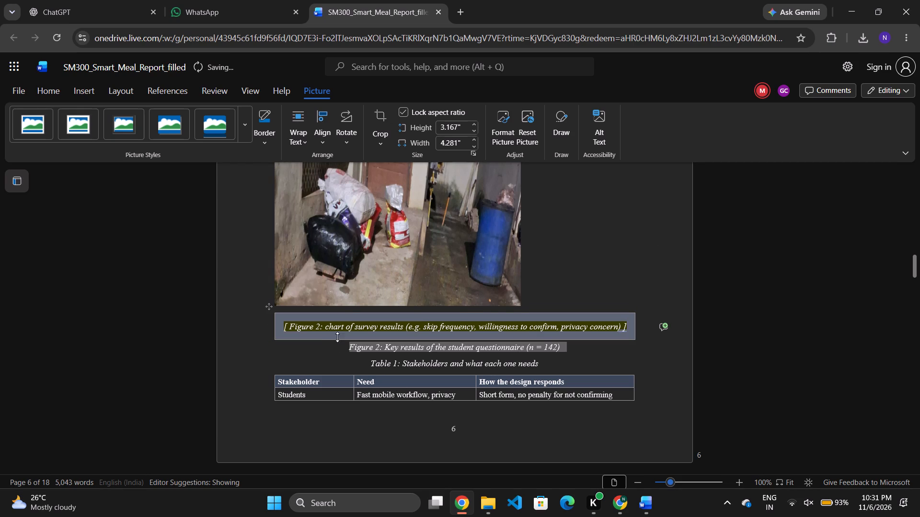
left_click_drag(337, 337, 336, 337)
key("BackSpace")
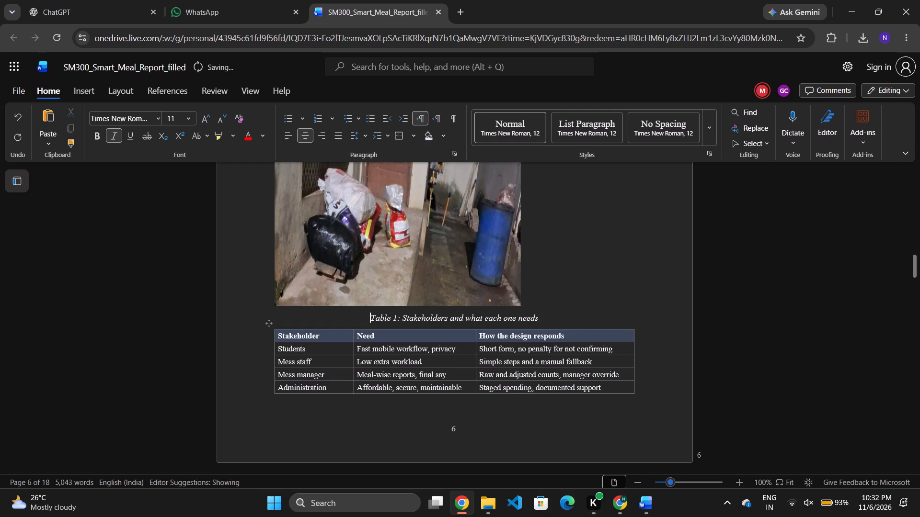
Insert a blank line between the garbage-bag photo and the Table 1 caption.
left_click(530, 295)
key("Return")
scroll(438, 263, "up", 3)
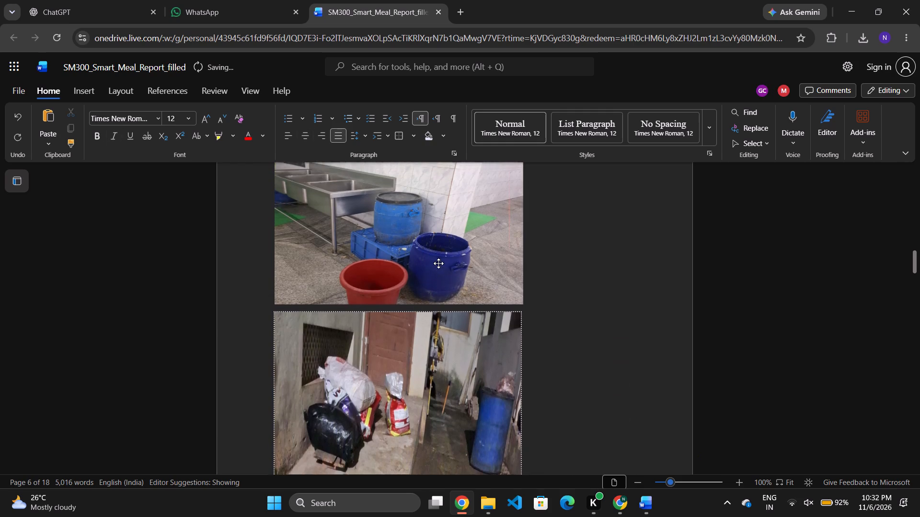
scroll(438, 263, "up", 3)
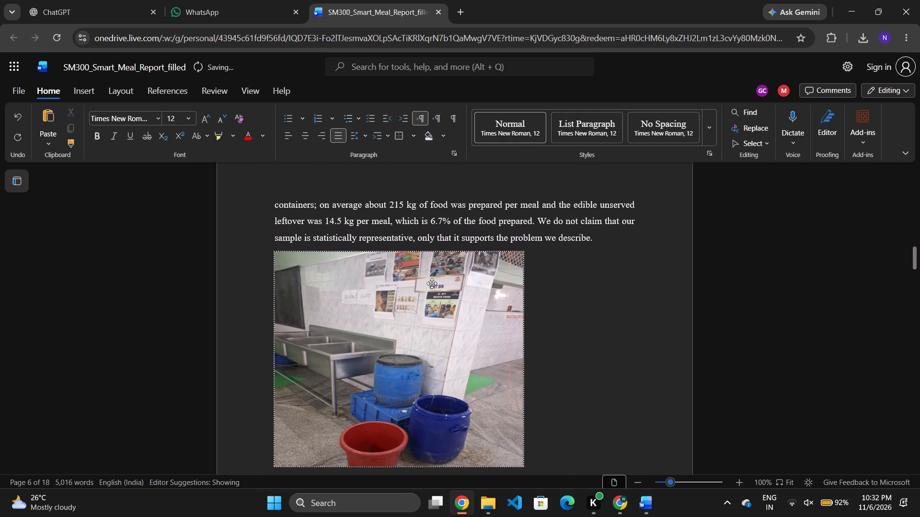
scroll(432, 283, "down", 1)
scroll(432, 283, "up", 3)
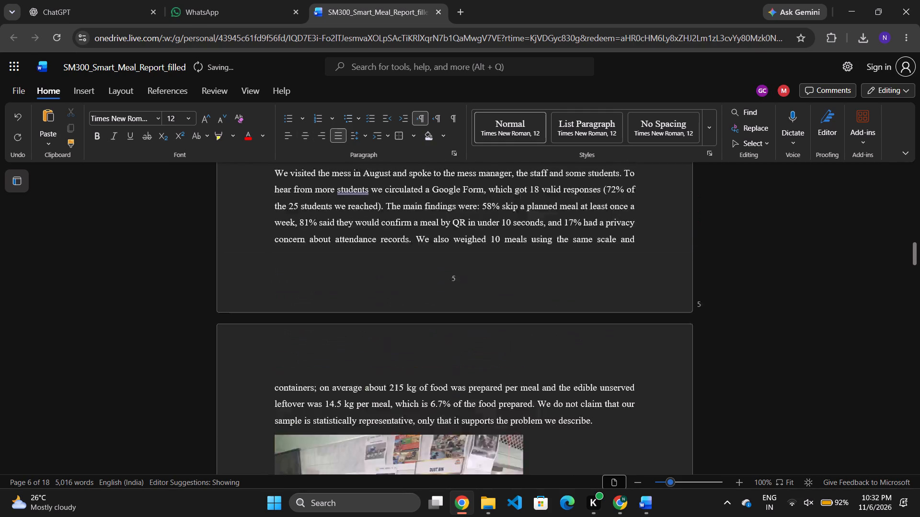
scroll(432, 283, "up", 1)
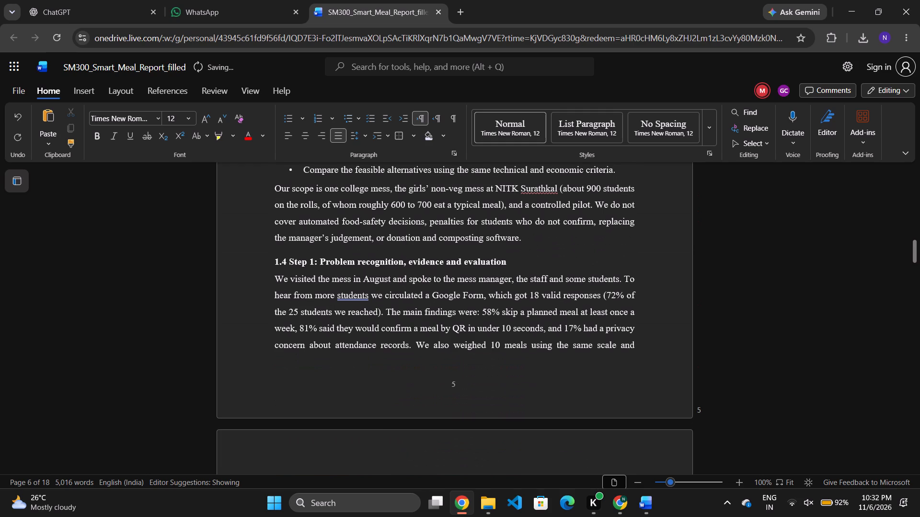
scroll(432, 283, "up", 1)
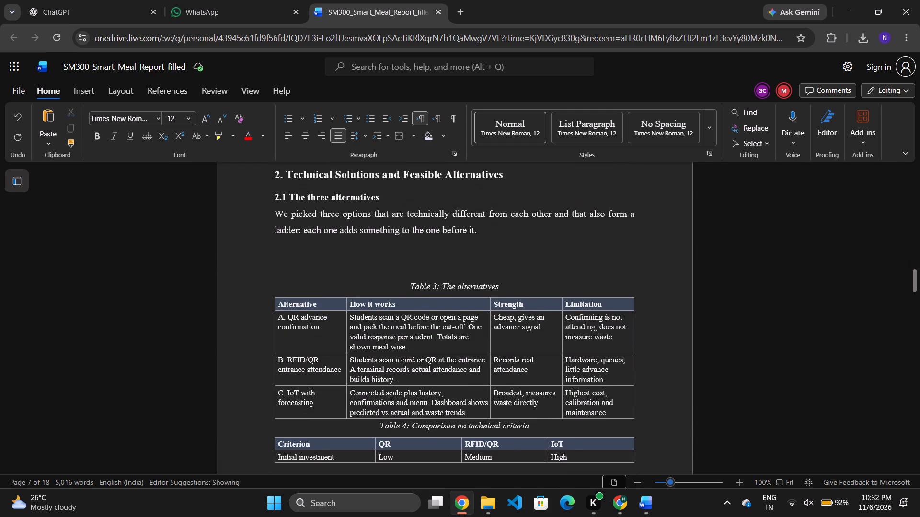
scroll(432, 283, "down", 1)
scroll(432, 283, "up", 1)
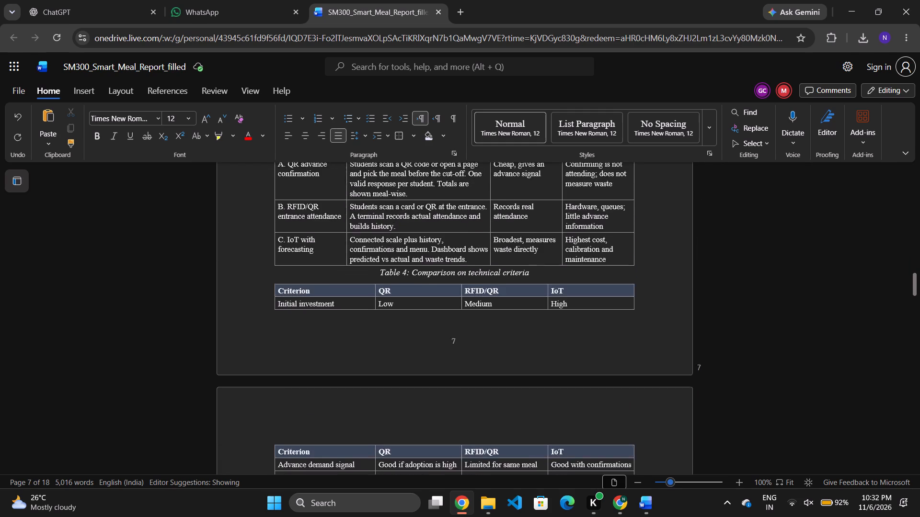
scroll(432, 283, "up", 2)
scroll(432, 283, "down", 6)
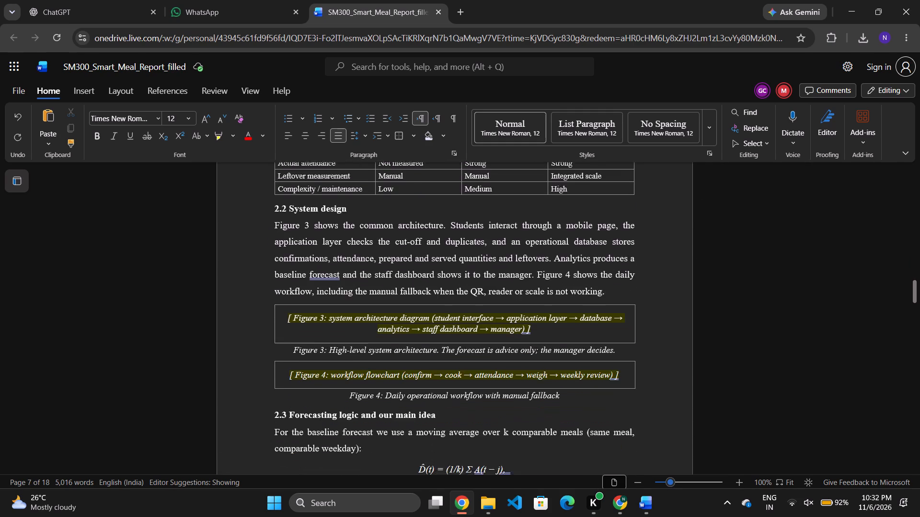
scroll(432, 283, "down", 8)
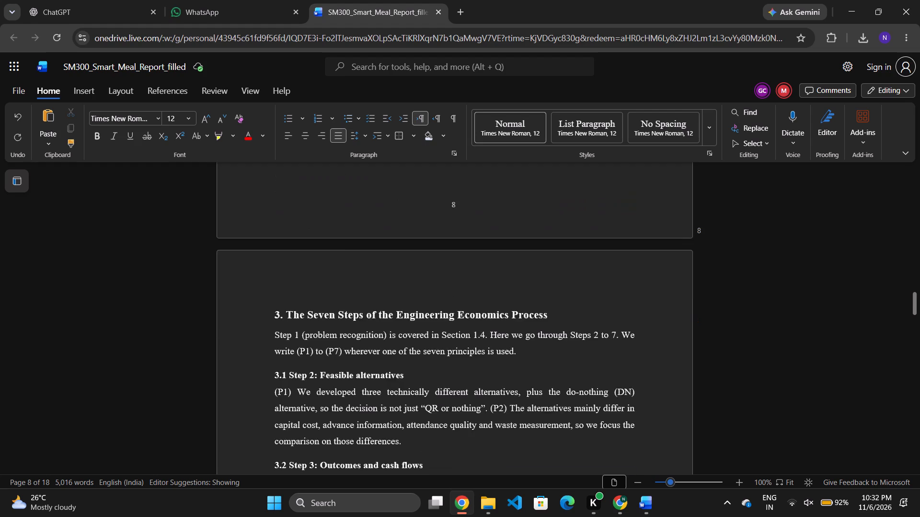
Look through the report from section 3 to the end, checking tables, formulas, page breaks and highlighted figure placeholders.
scroll(432, 283, "down", 2)
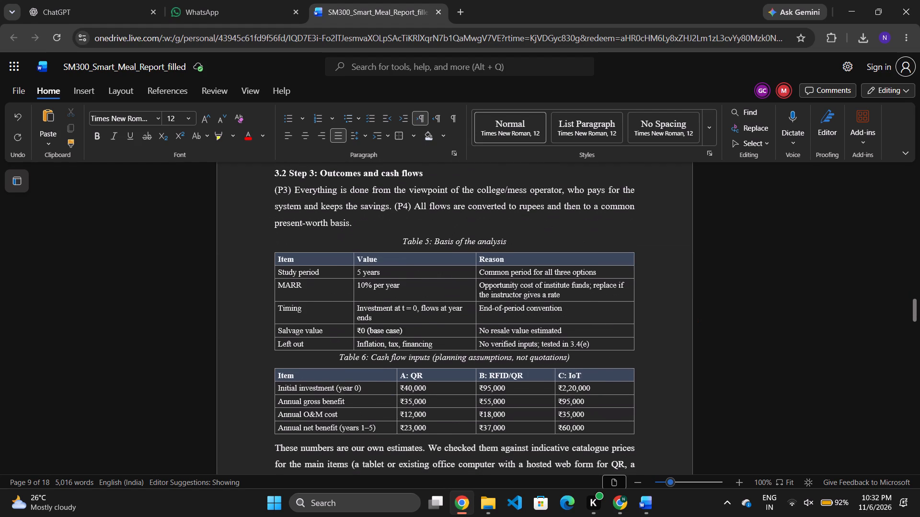
scroll(432, 283, "down", 10)
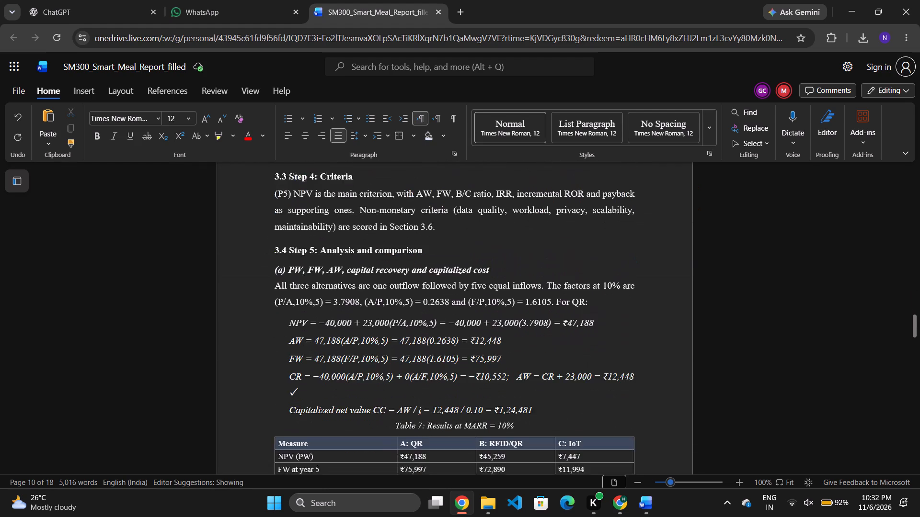
scroll(432, 283, "down", 7)
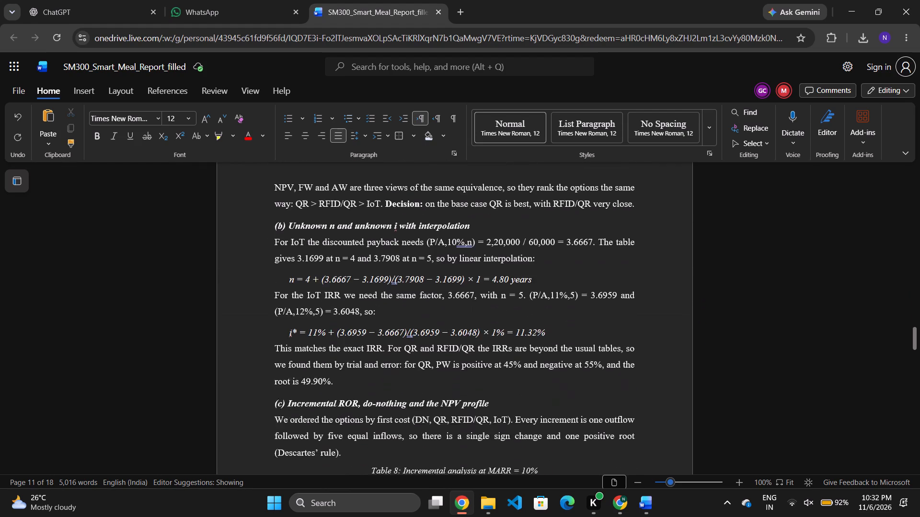
scroll(432, 283, "down", 6)
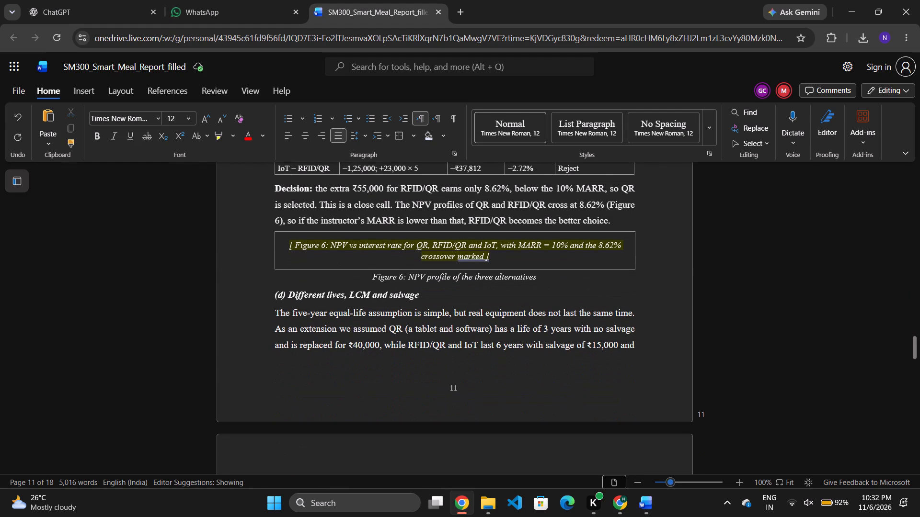
scroll(424, 345, "down", 8)
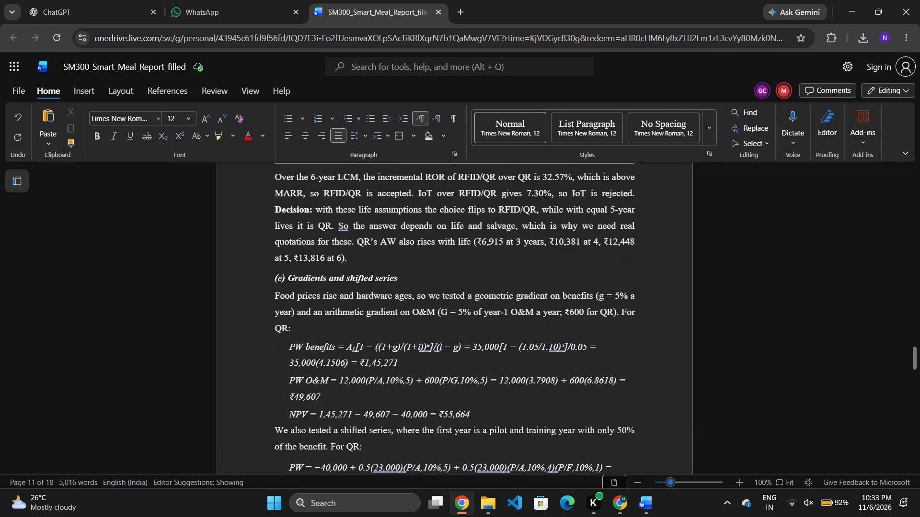
scroll(424, 345, "down", 16)
scroll(424, 345, "down", 5)
Read Appendix A, covering the survey questions, responses link, data collection sheet and measurement protocol.
scroll(424, 345, "up", 4)
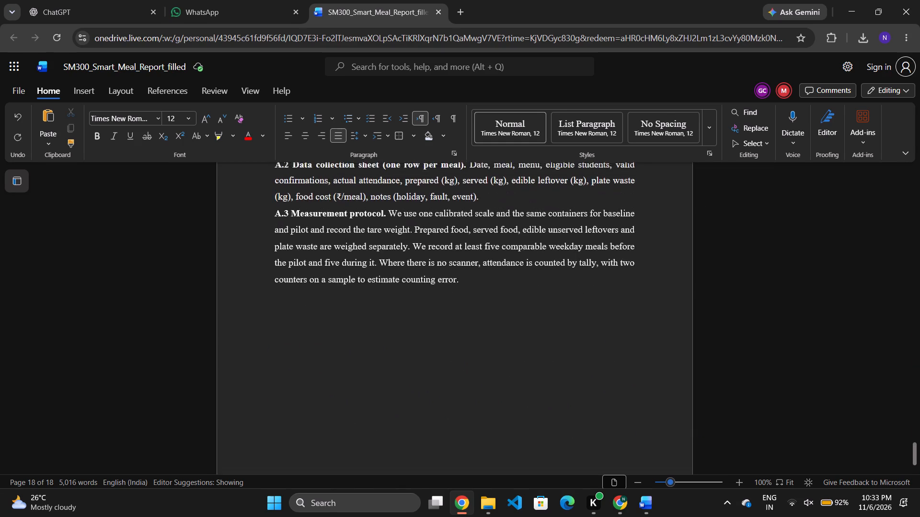
scroll(424, 345, "up", 4)
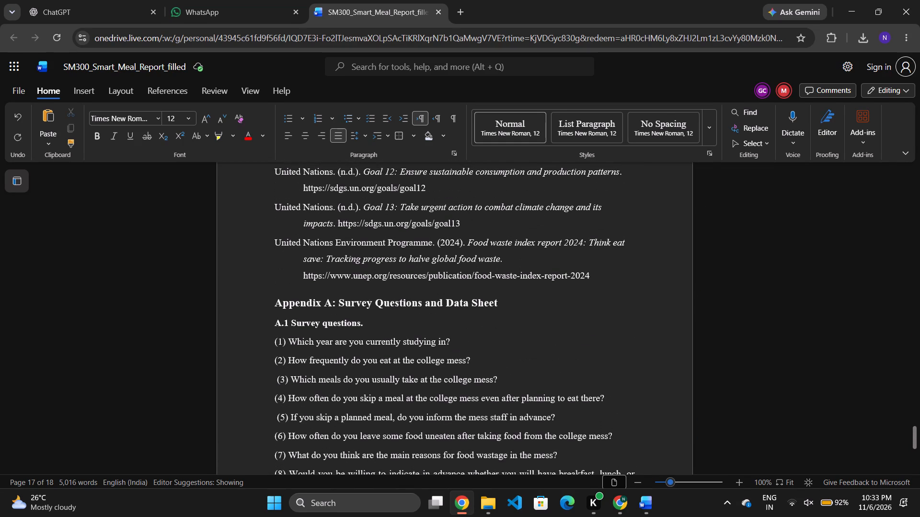
scroll(424, 345, "up", 1)
scroll(424, 345, "down", 2)
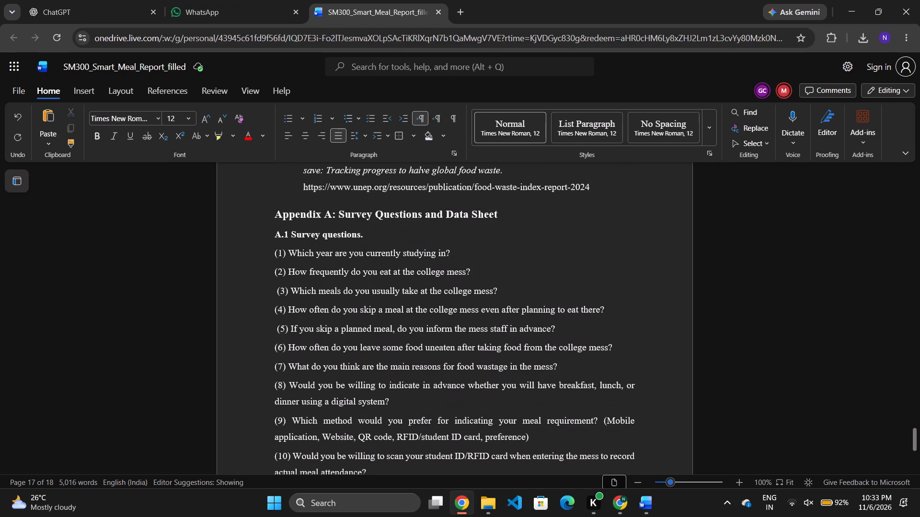
scroll(424, 345, "down", 1)
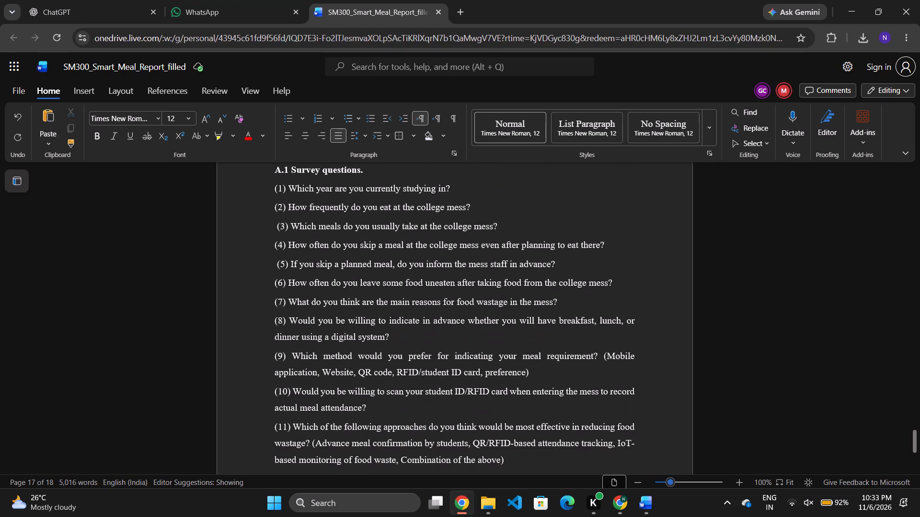
scroll(424, 345, "down", 4)
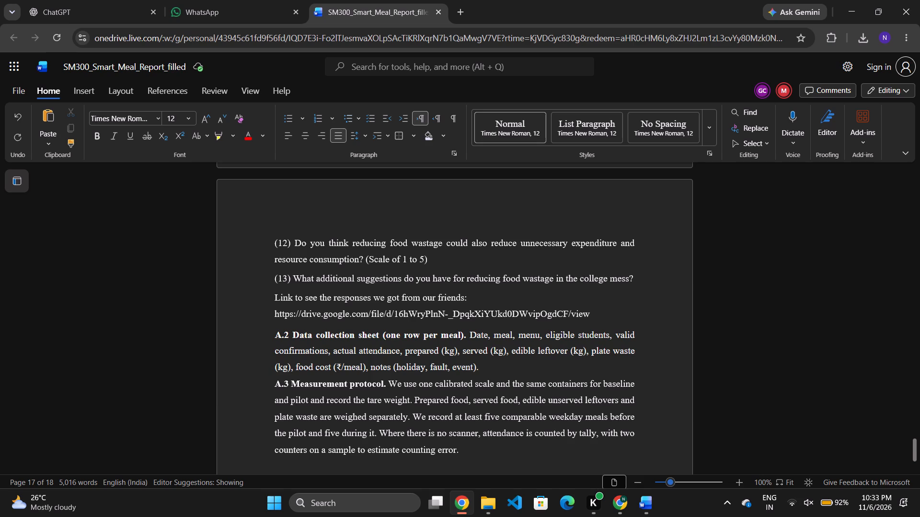
Review backwards from the references through section 4.2 and sections 3.7 and 3.6, checking tables and figure placeholders.
scroll(424, 345, "up", 8)
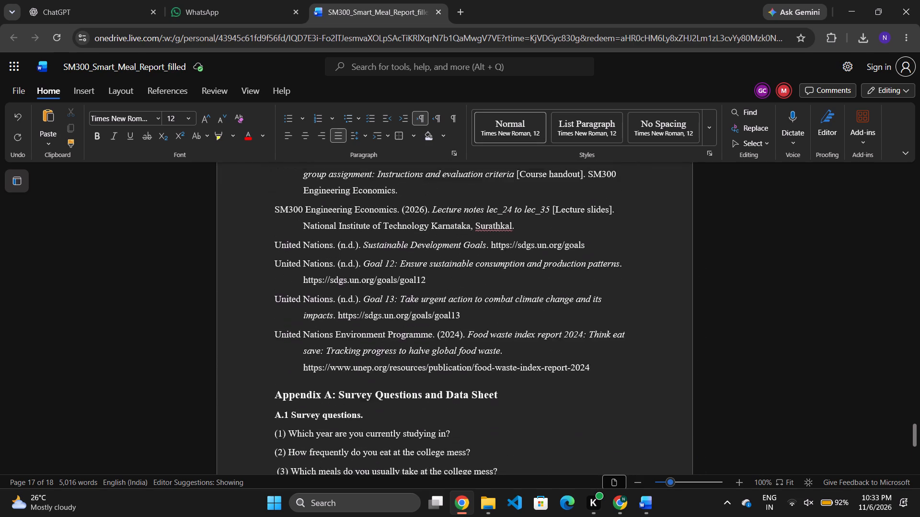
scroll(424, 345, "up", 3)
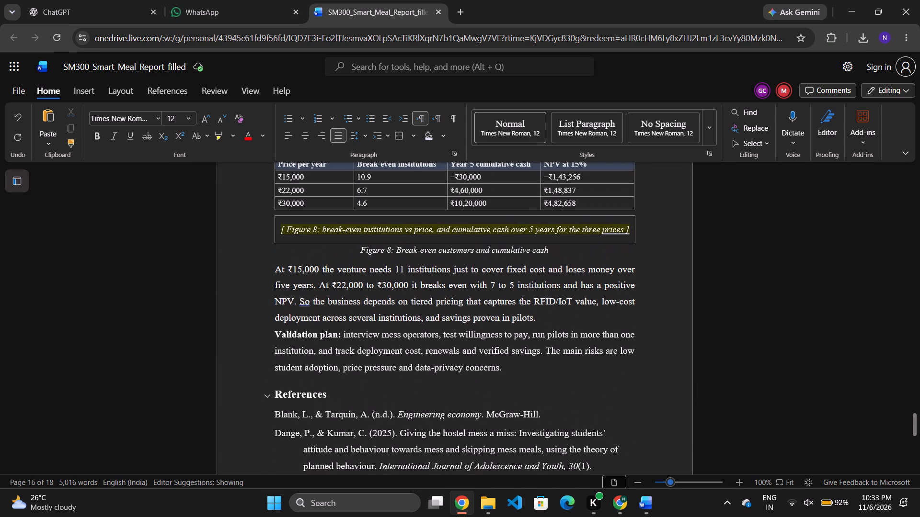
scroll(424, 345, "up", 5)
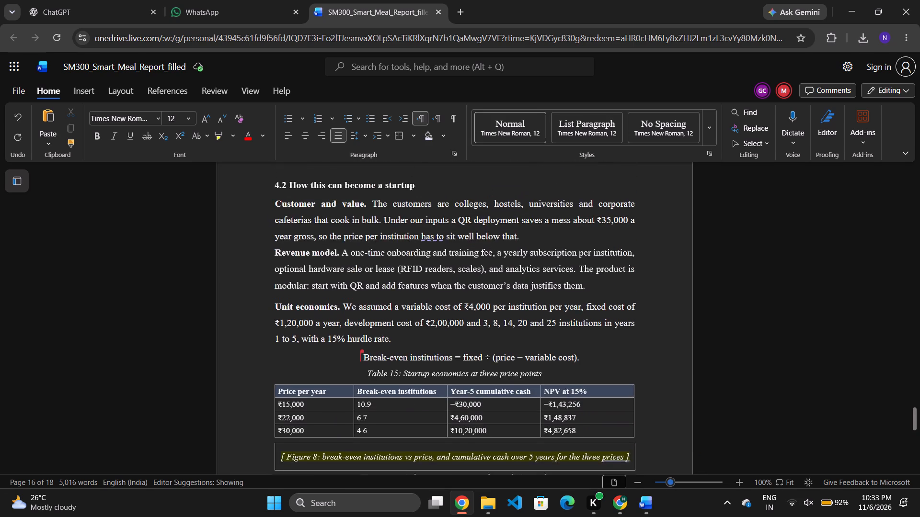
scroll(424, 345, "up", 4)
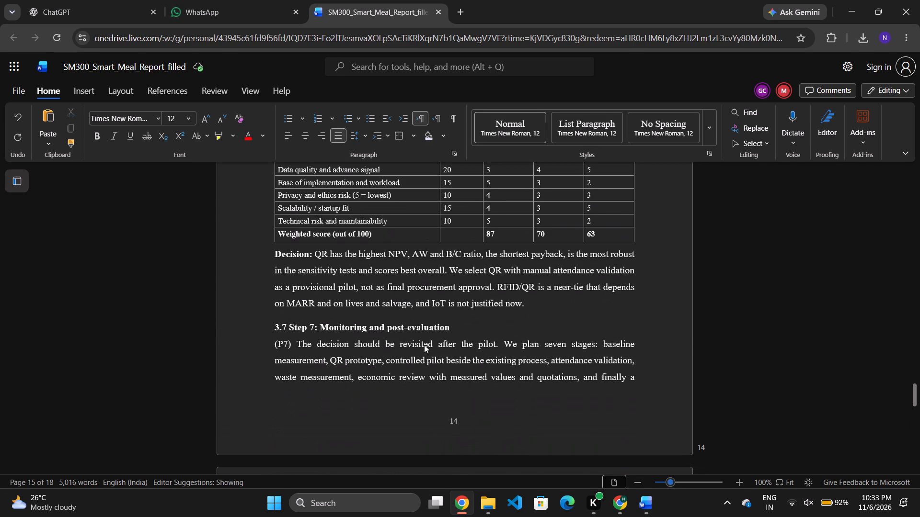
scroll(424, 345, "up", 4)
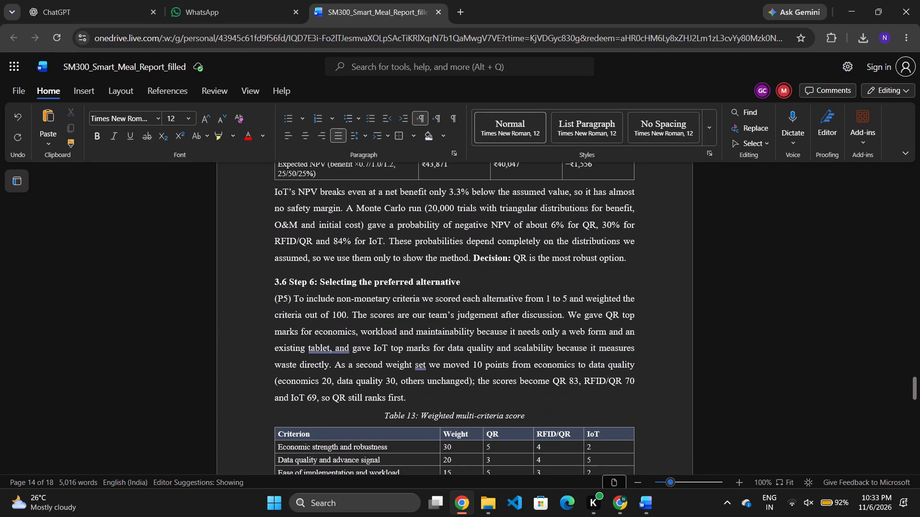
scroll(424, 345, "up", 2)
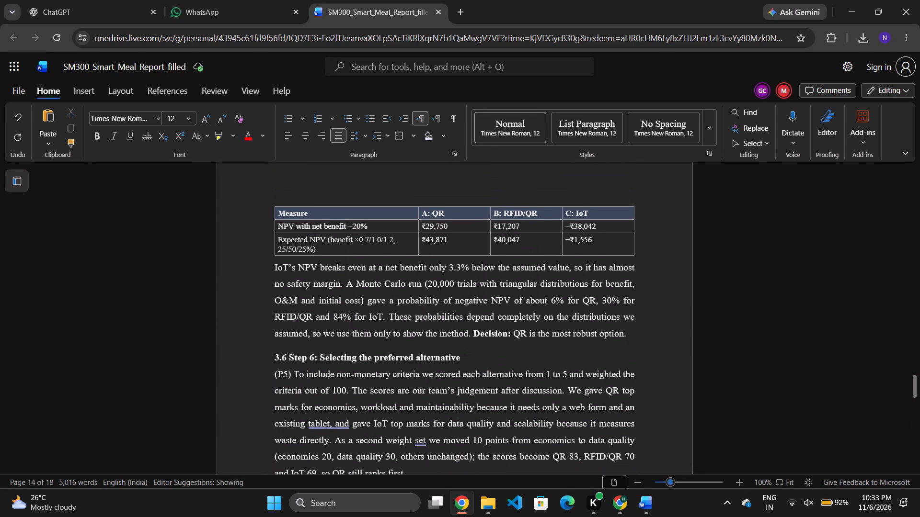
scroll(424, 345, "up", 1)
scroll(424, 345, "down", 1)
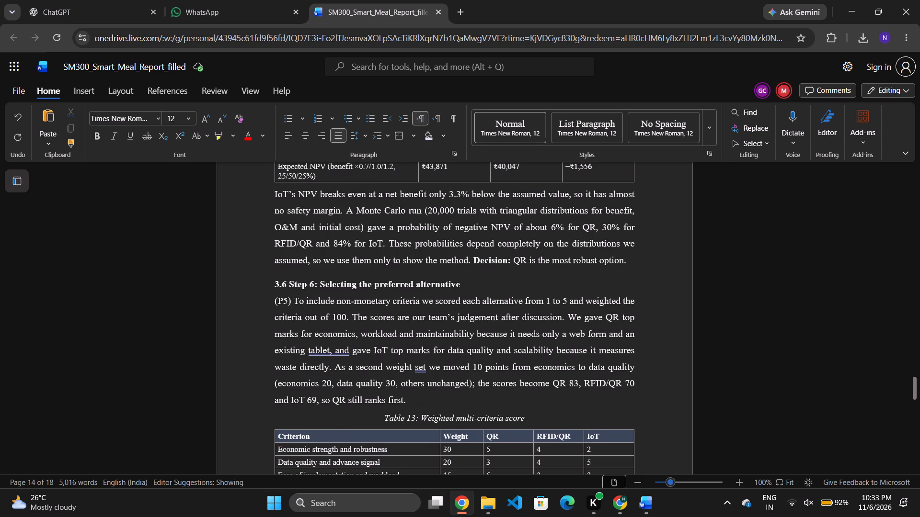
scroll(424, 345, "up", 5)
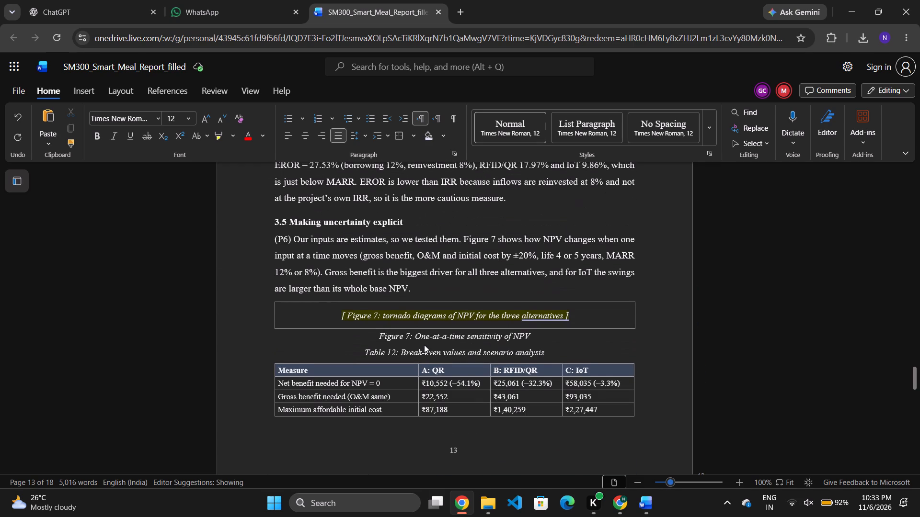
scroll(424, 345, "up", 2)
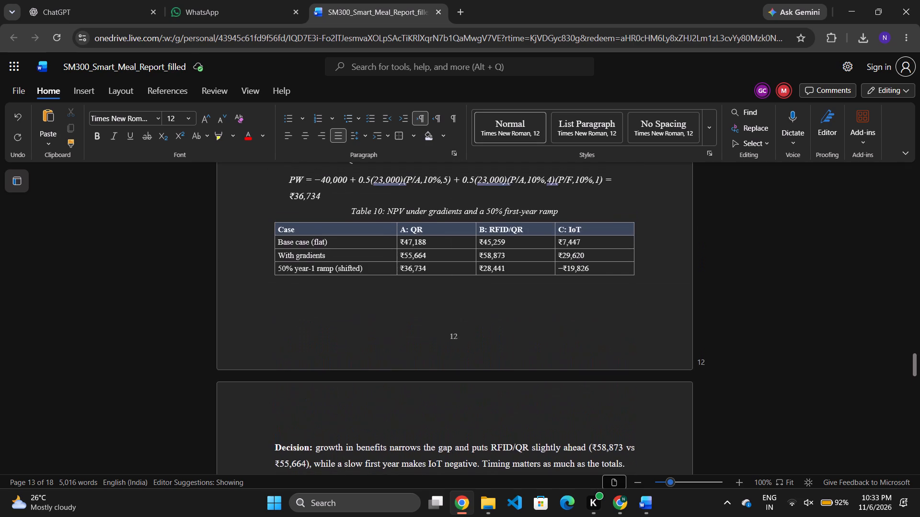
Check the earlier parts of section 3 back to the Table 6 cash flow inputs for page breaks and placeholders.
scroll(424, 345, "up", 4)
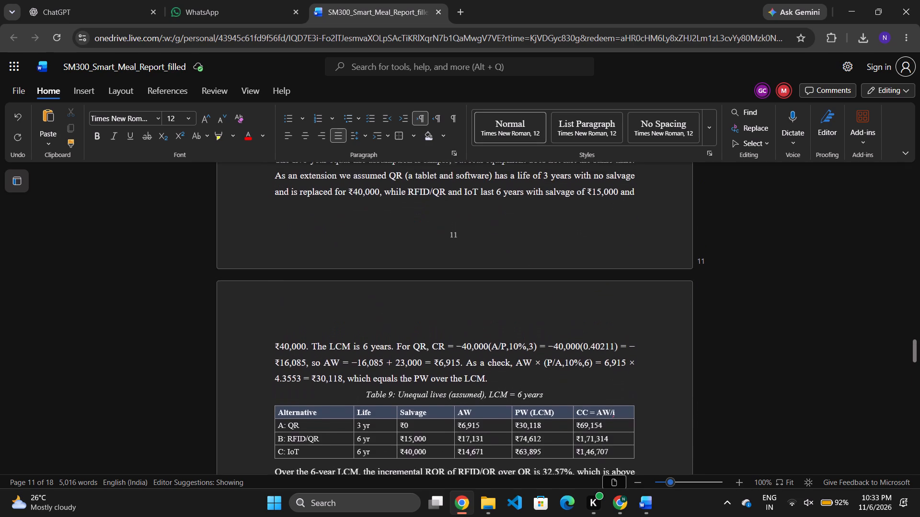
scroll(424, 345, "up", 5)
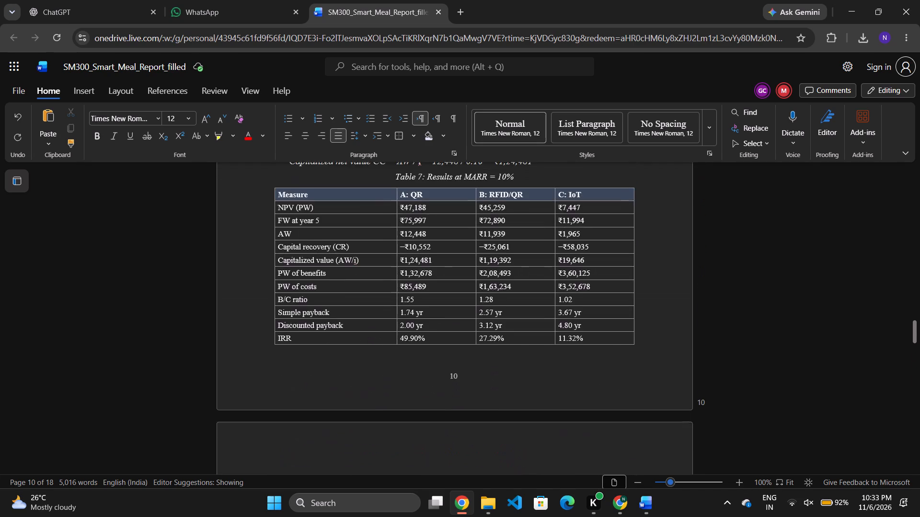
scroll(424, 345, "up", 3)
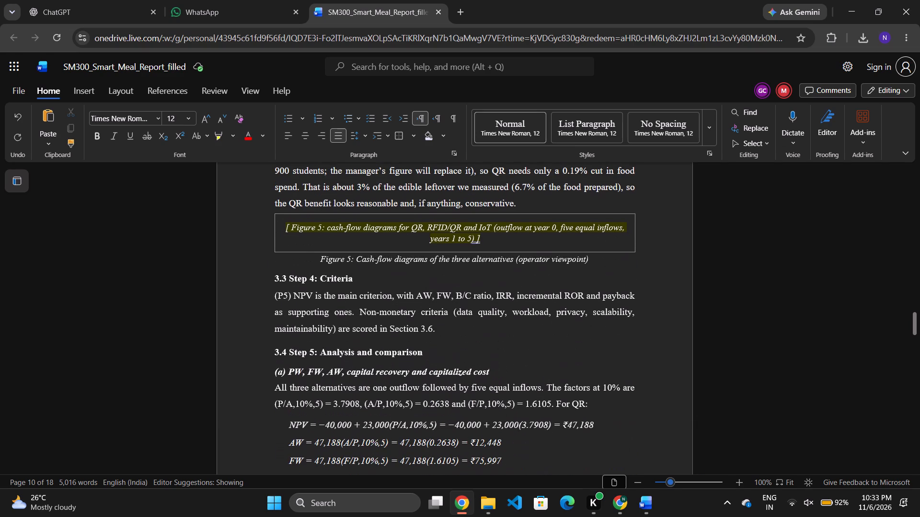
scroll(424, 345, "up", 4)
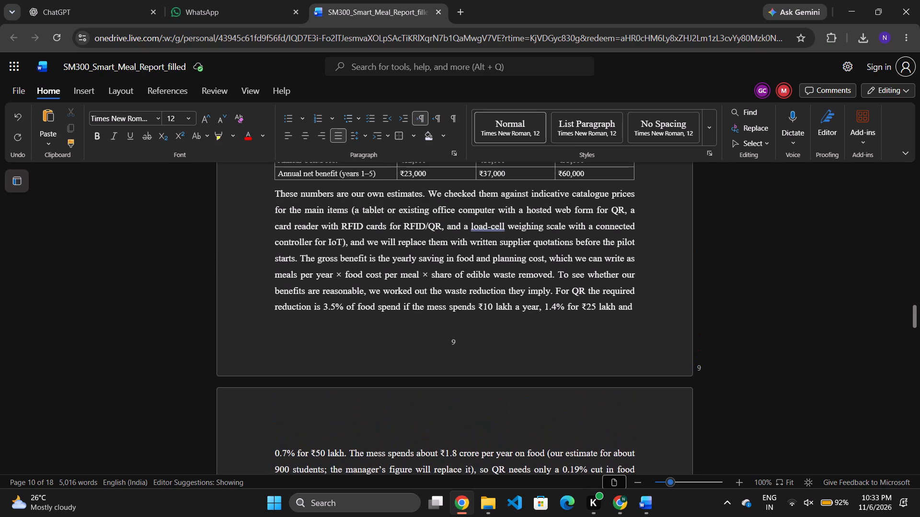
scroll(424, 345, "up", 1)
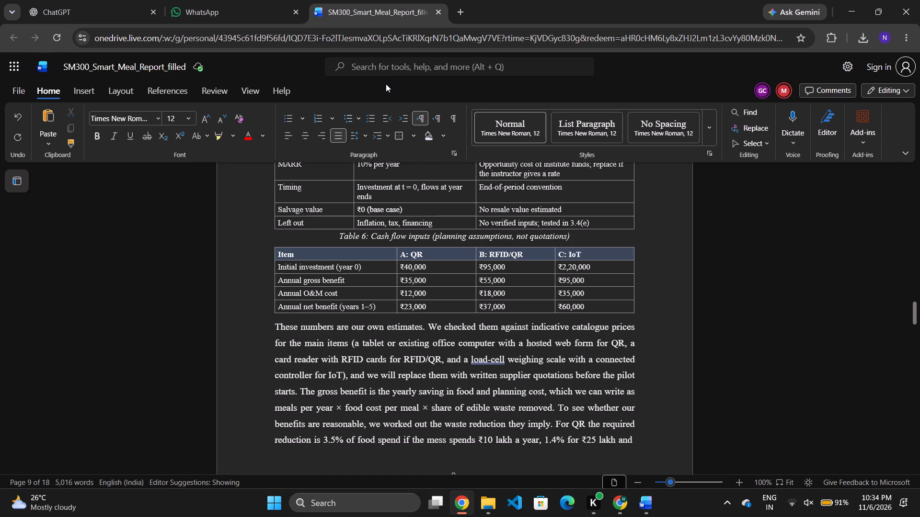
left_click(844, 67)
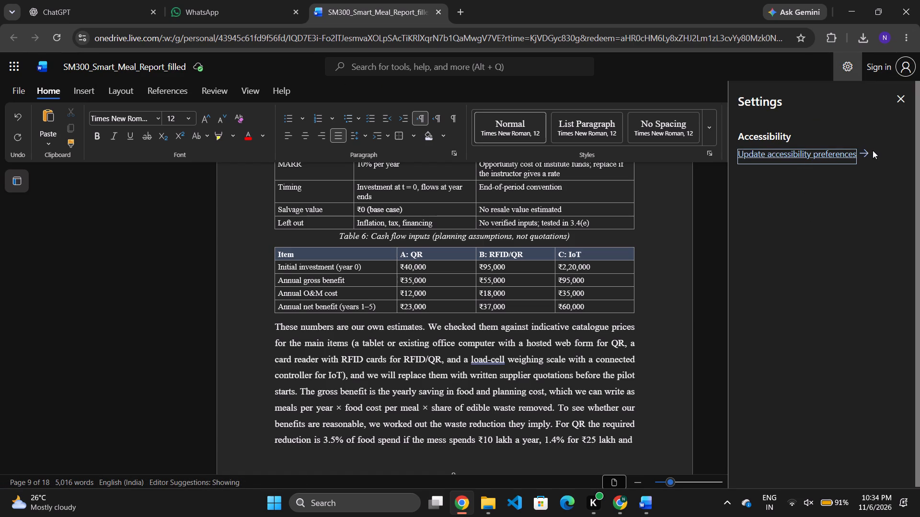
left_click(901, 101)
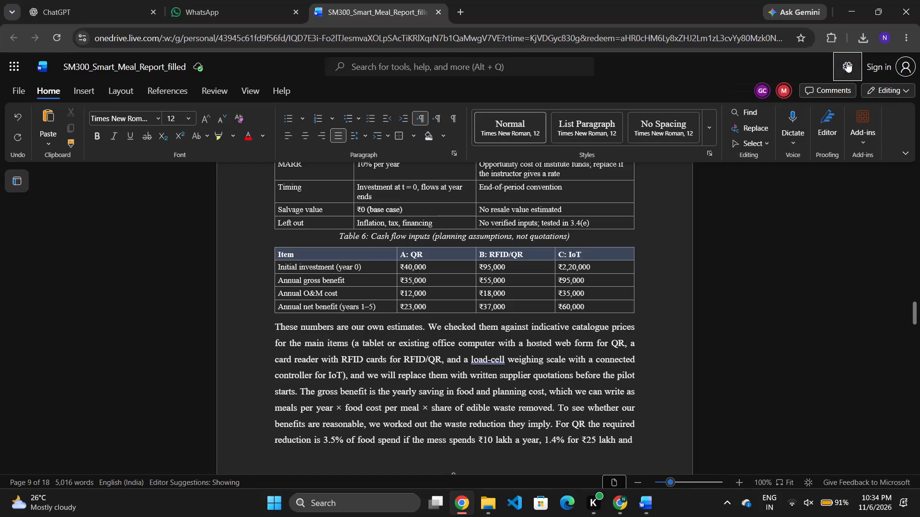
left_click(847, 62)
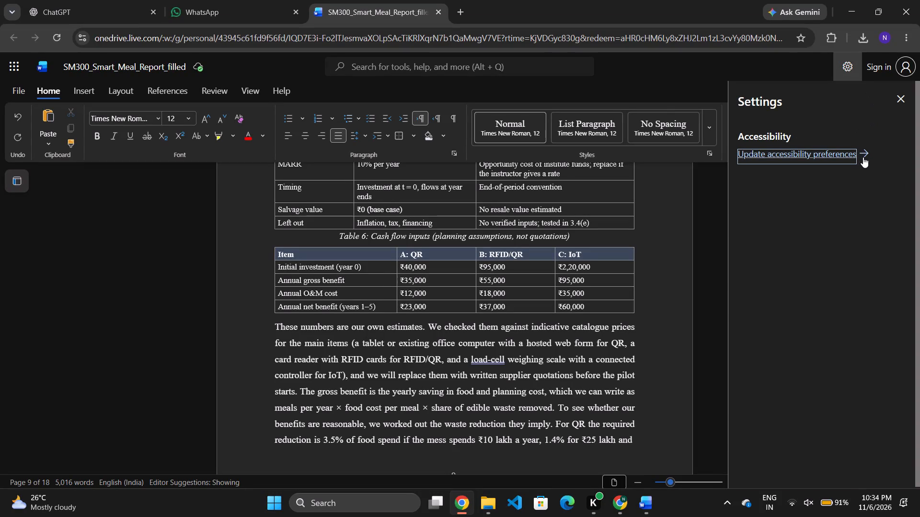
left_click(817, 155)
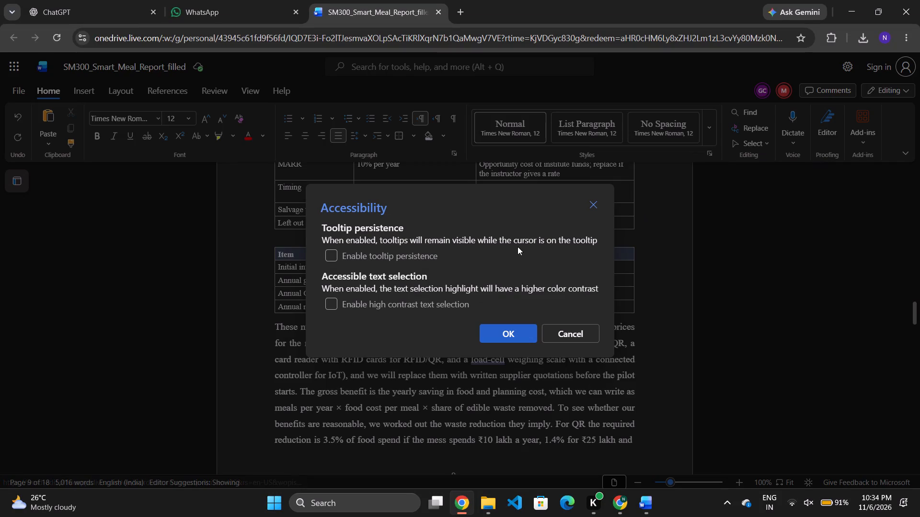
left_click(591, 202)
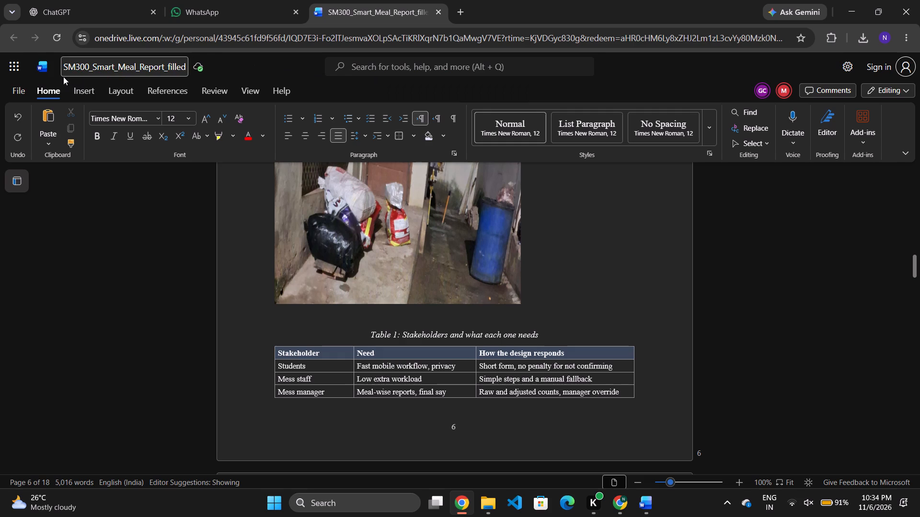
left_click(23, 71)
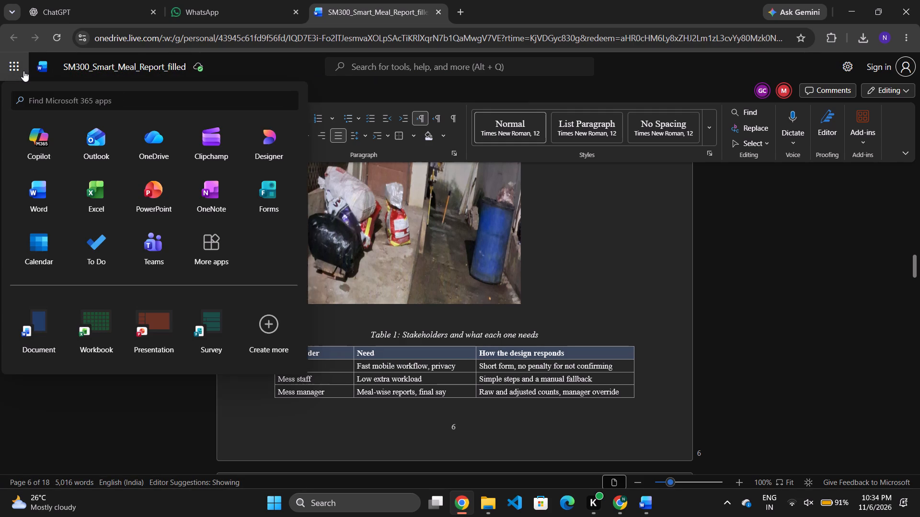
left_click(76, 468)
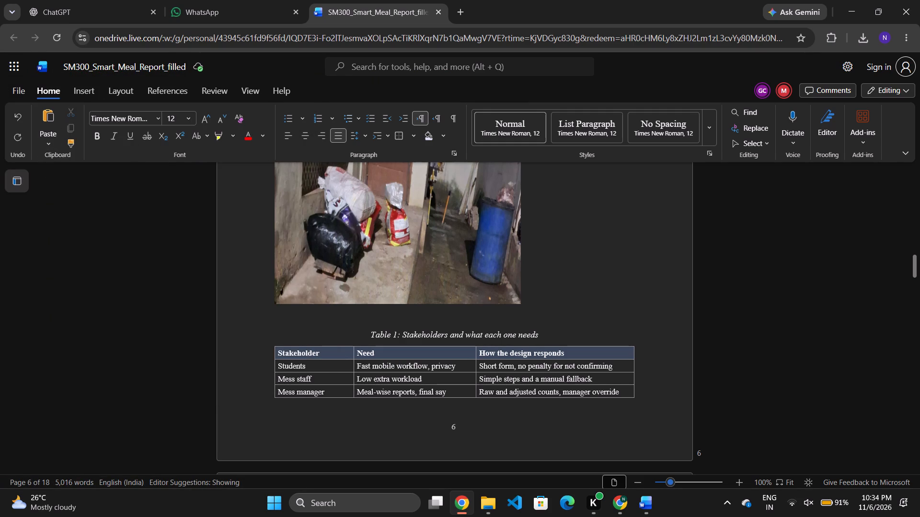
Turn off dark mode so the report is displayed on white pages.
scroll(511, 219, "up", 4)
scroll(511, 219, "down", 4)
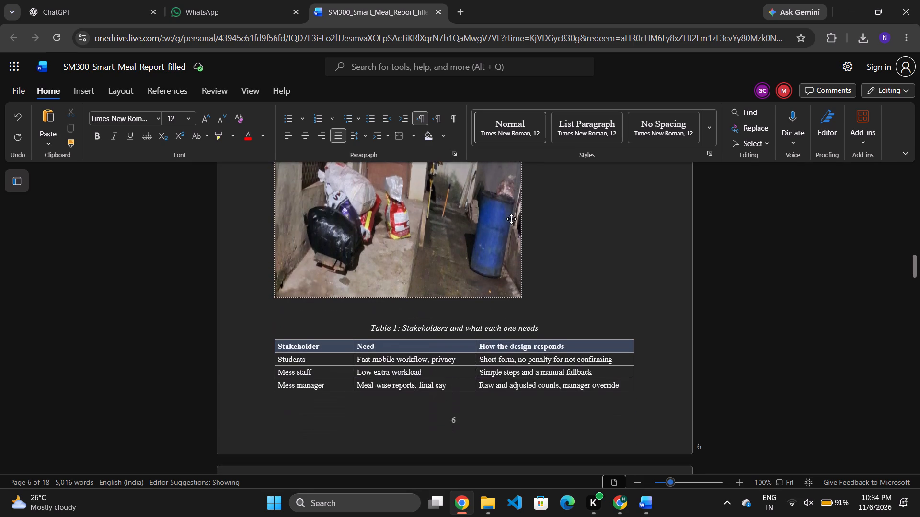
scroll(511, 219, "down", 1)
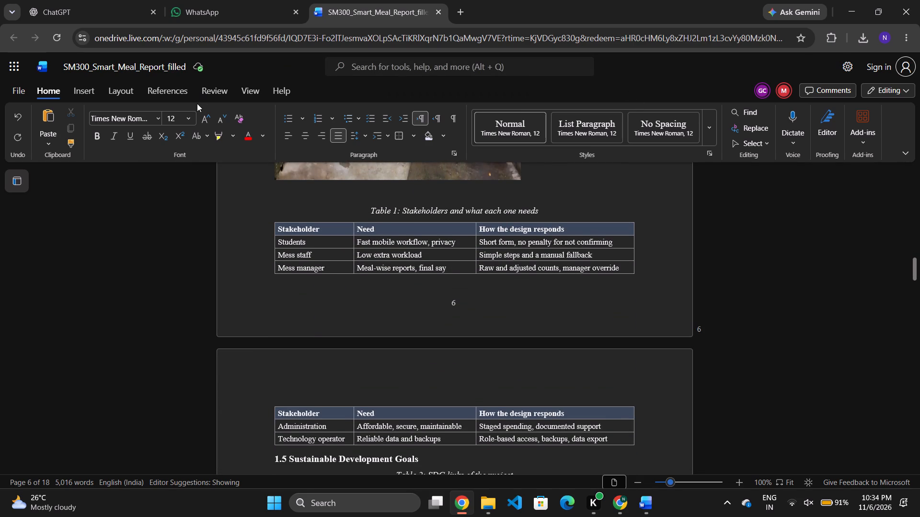
left_click(279, 94)
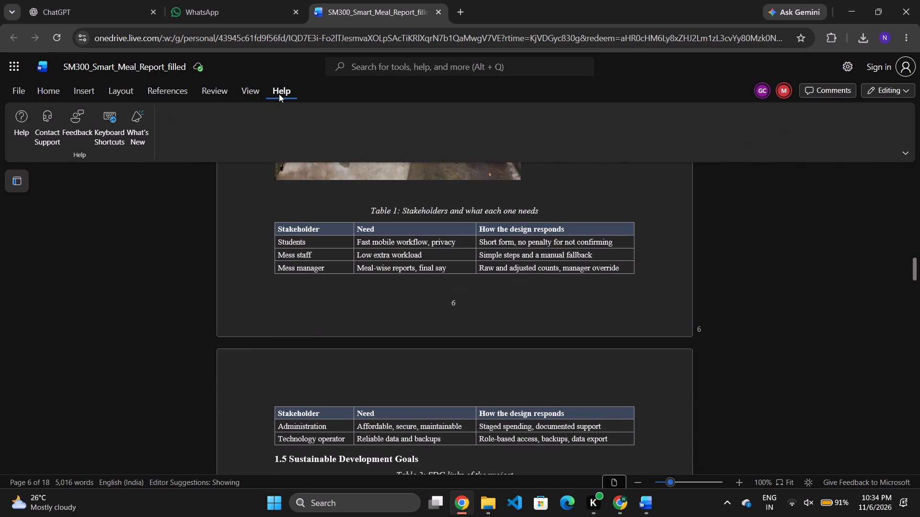
left_click(244, 87)
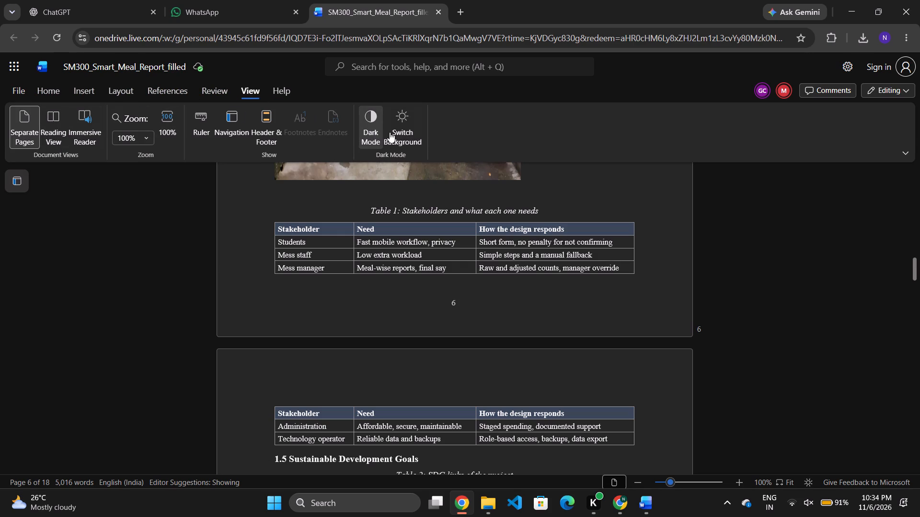
left_click(370, 124)
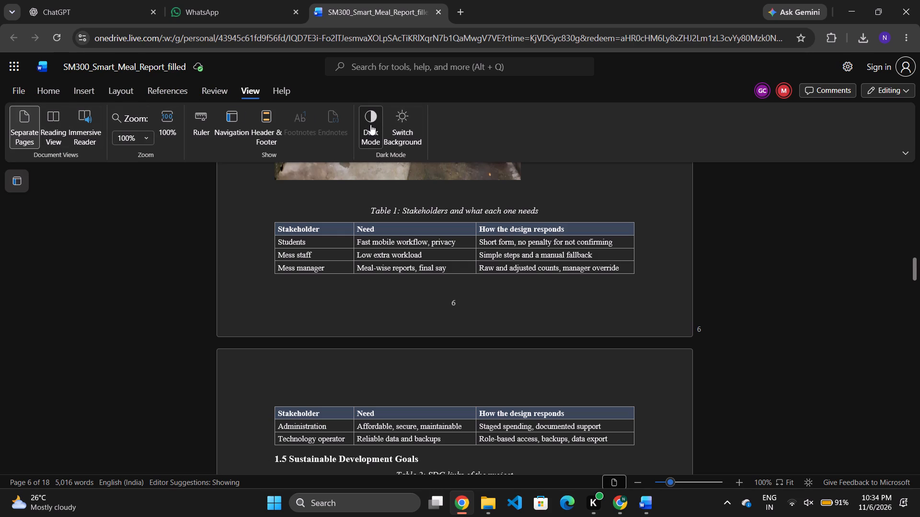
left_click(214, 314)
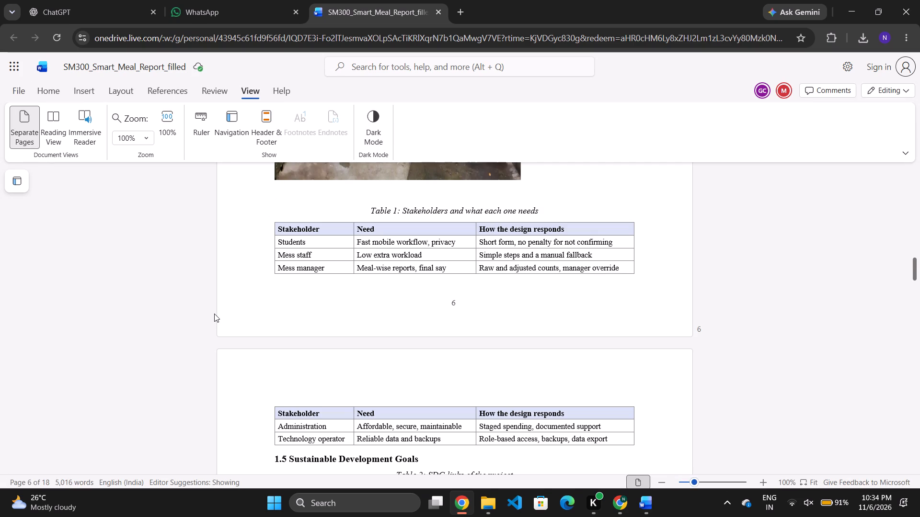
scroll(304, 405, "down", 7)
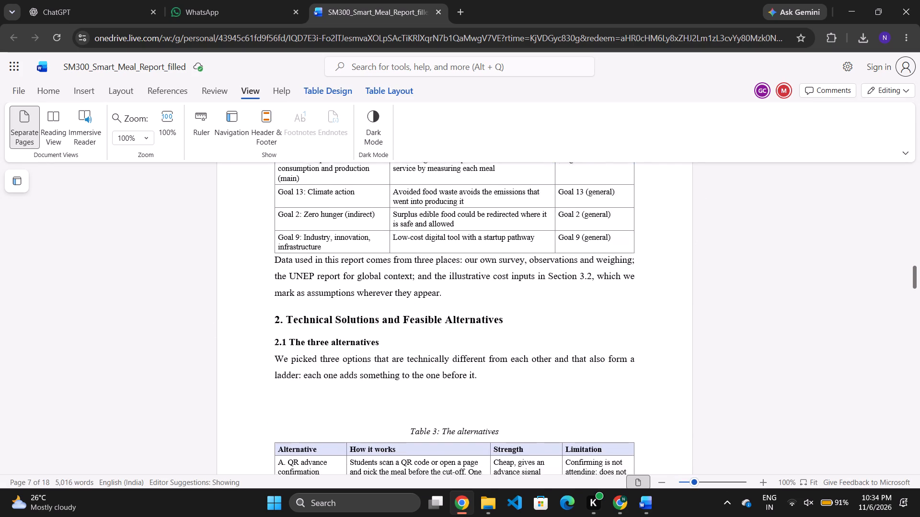
scroll(304, 405, "down", 6)
scroll(304, 405, "up", 4)
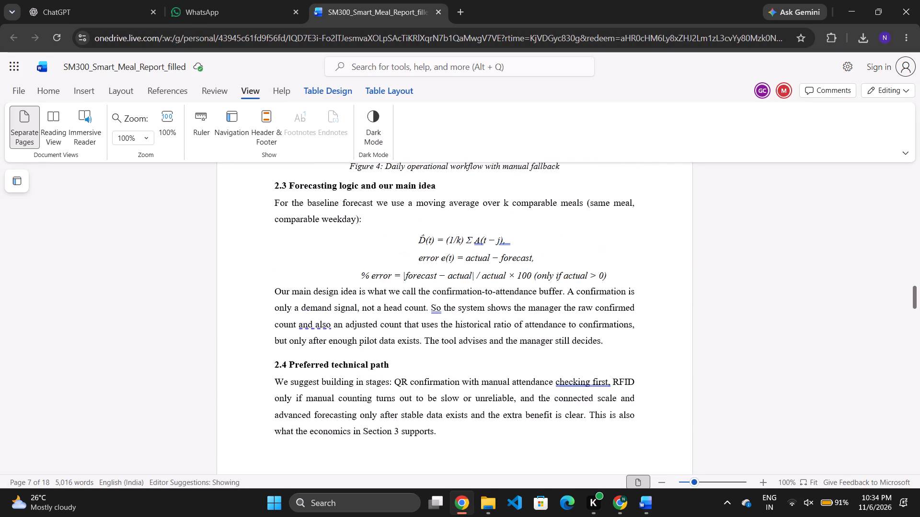
scroll(304, 405, "up", 1)
scroll(304, 405, "down", 2)
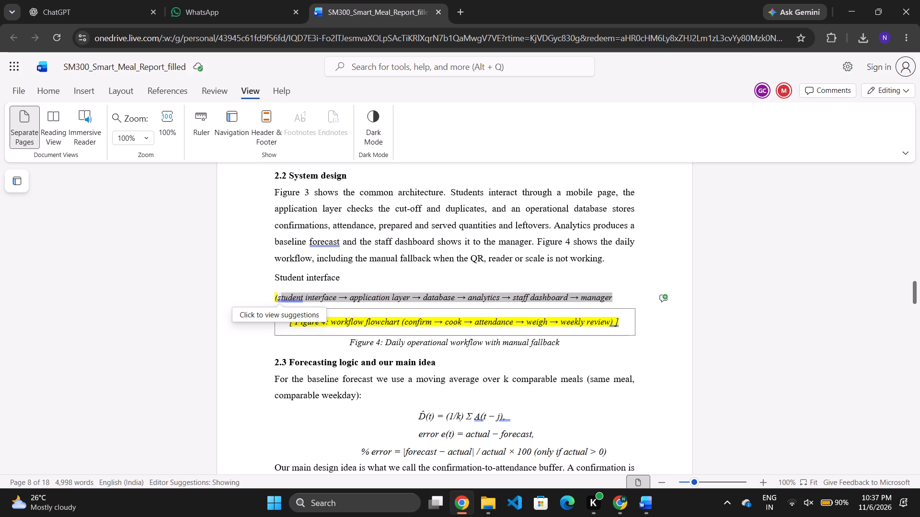
left_click_drag(279, 301, 275, 300)
left_click(275, 300)
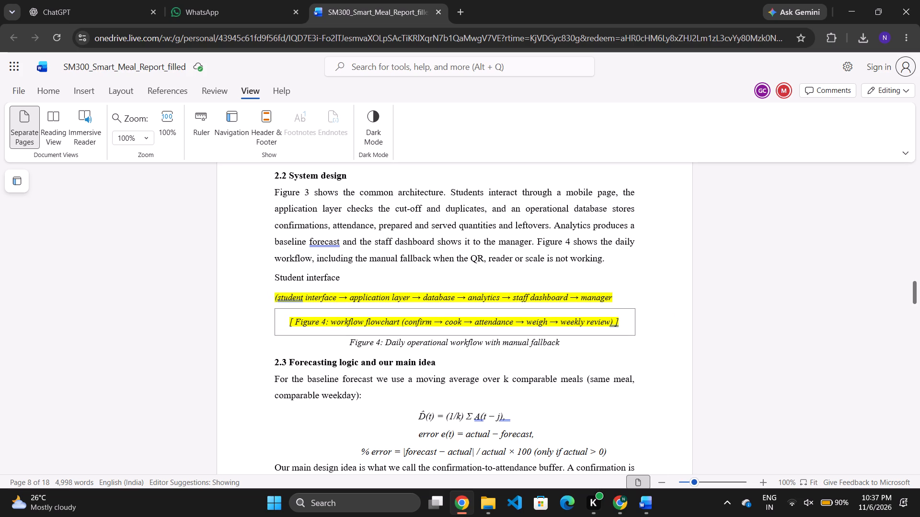
left_click_drag(621, 299, 275, 299)
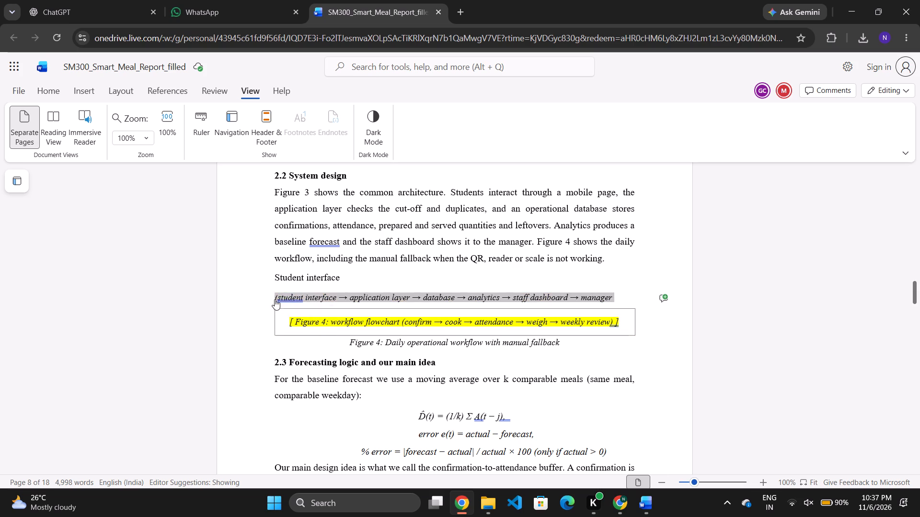
left_click_drag(275, 299, 275, 296)
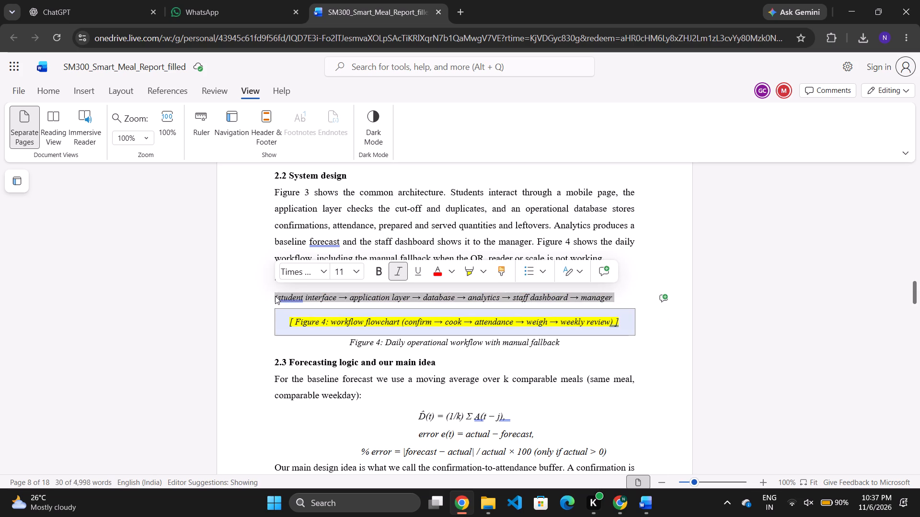
left_click(471, 273)
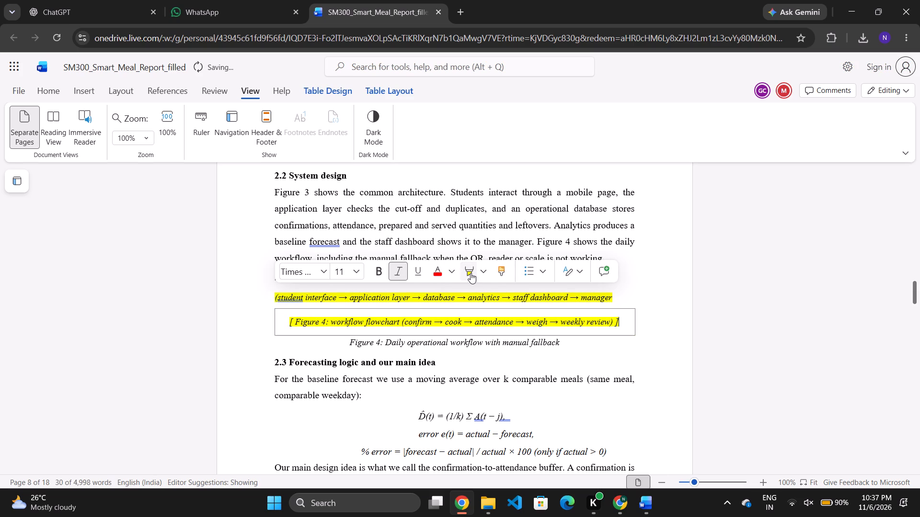
left_click(471, 273)
left_click(479, 273)
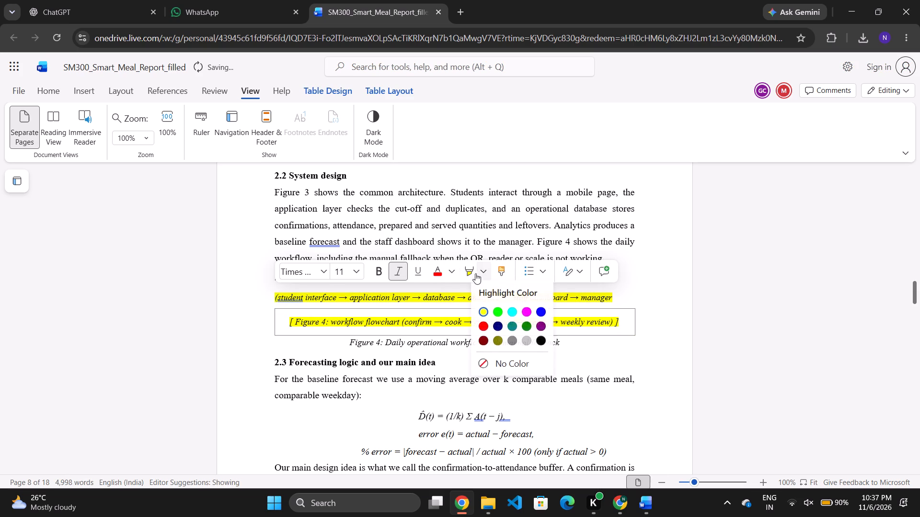
double_click(470, 271)
left_click(485, 272)
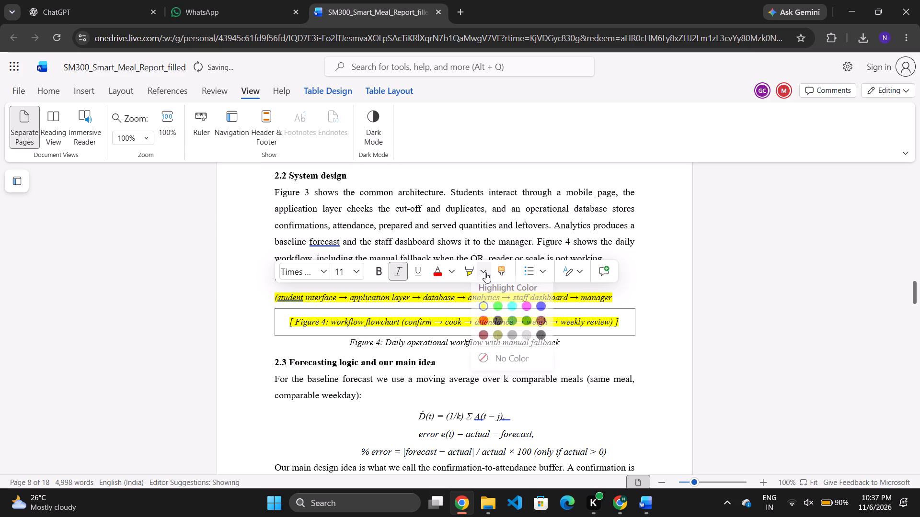
left_click(506, 366)
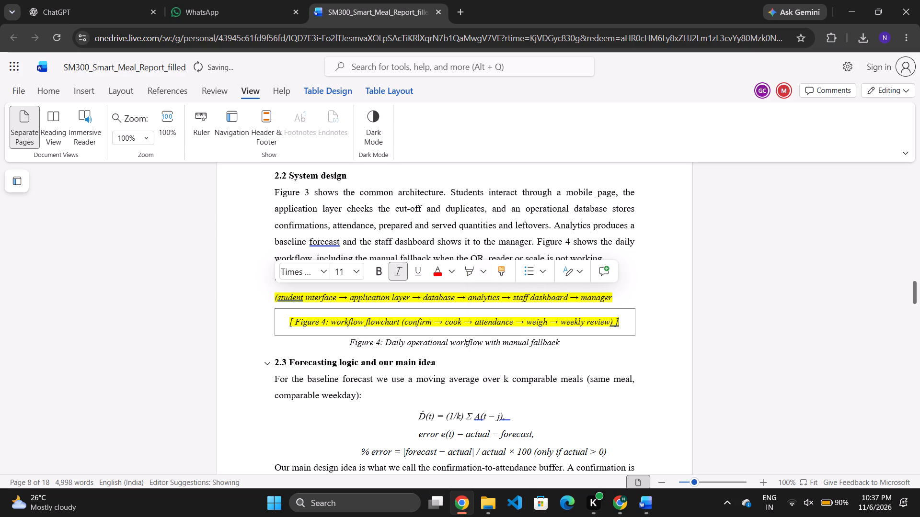
left_click(625, 294)
left_click_drag(625, 294, 568, 303)
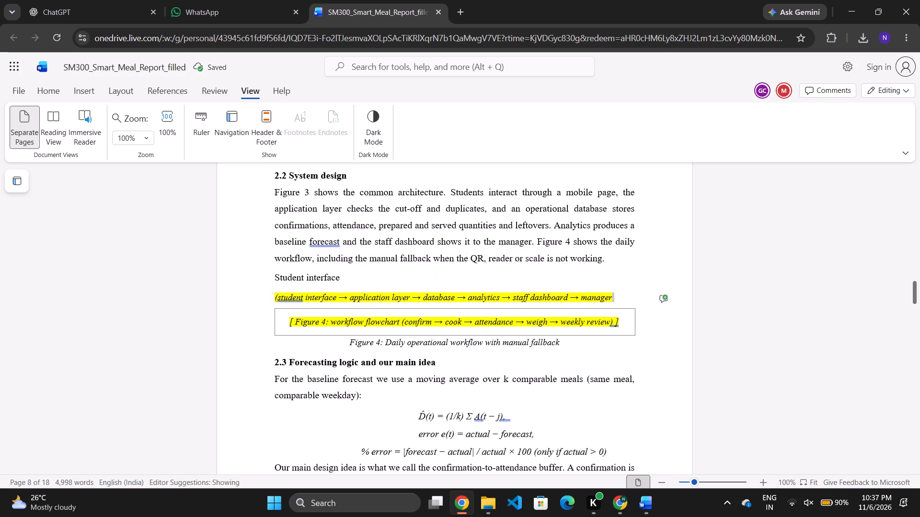
left_click_drag(568, 303, 298, 292)
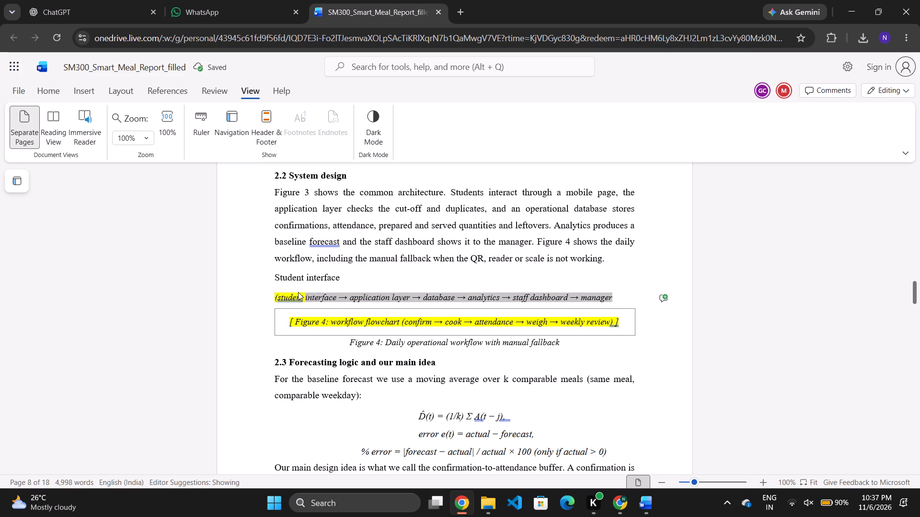
left_click_drag(298, 292, 253, 292)
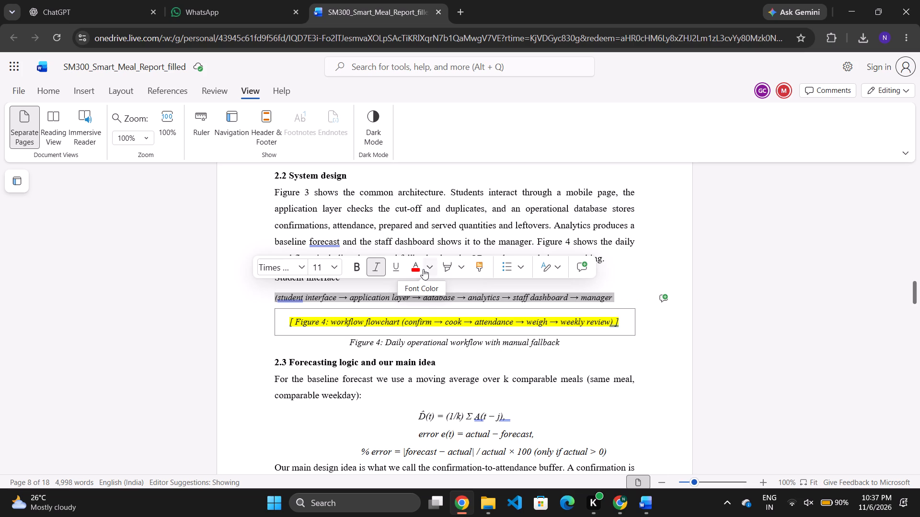
left_click(447, 272)
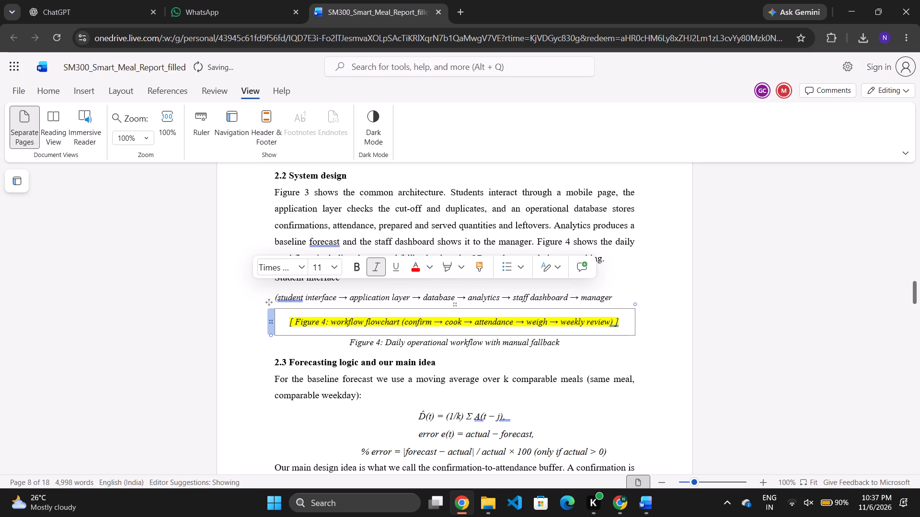
left_click(626, 322)
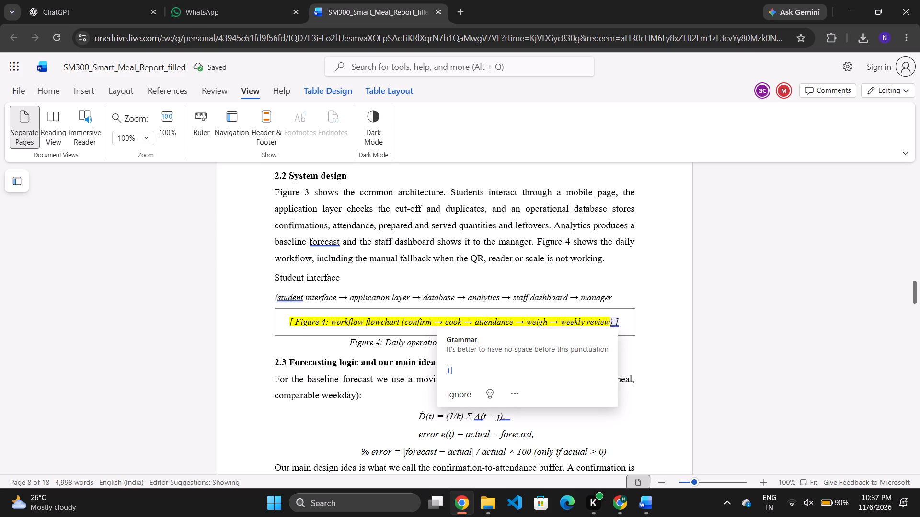
Delete the opening parenthesis at the start of the system architecture flow line.
left_click(278, 299)
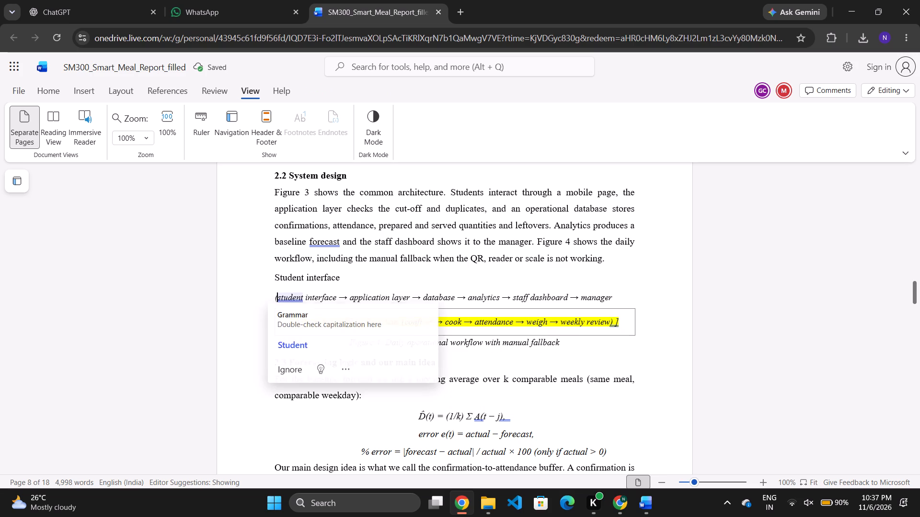
key("BackSpace")
Delete the separate plain-text "Student interface" line above the system architecture flow.
left_click_drag(341, 275, 273, 274)
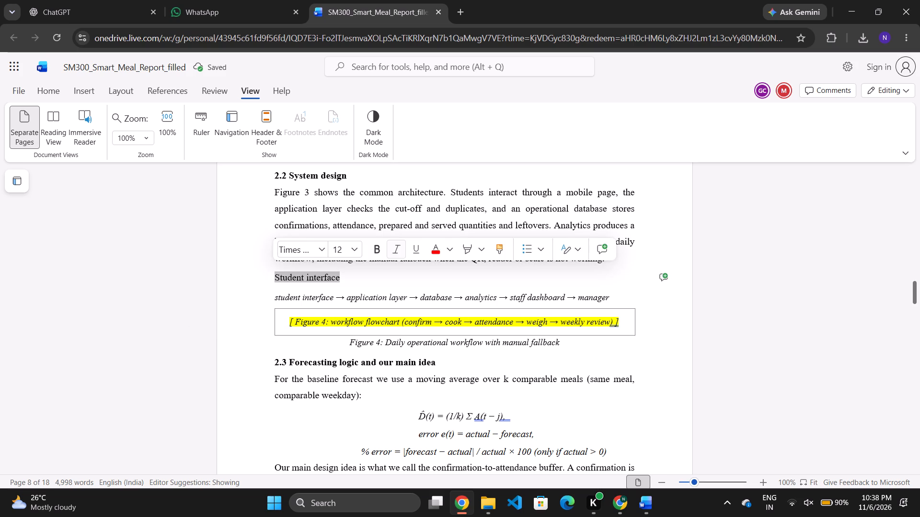
key("BackSpace")
key("BackSpace")
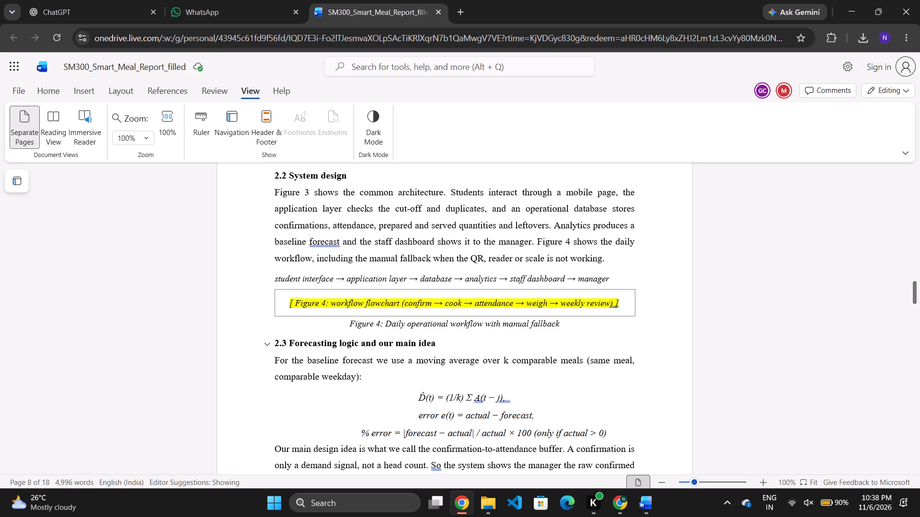
Add a non-italic line below the architecture flow reading "The above flow chart is architecture of mobile page".
left_click(614, 281)
key("Return")
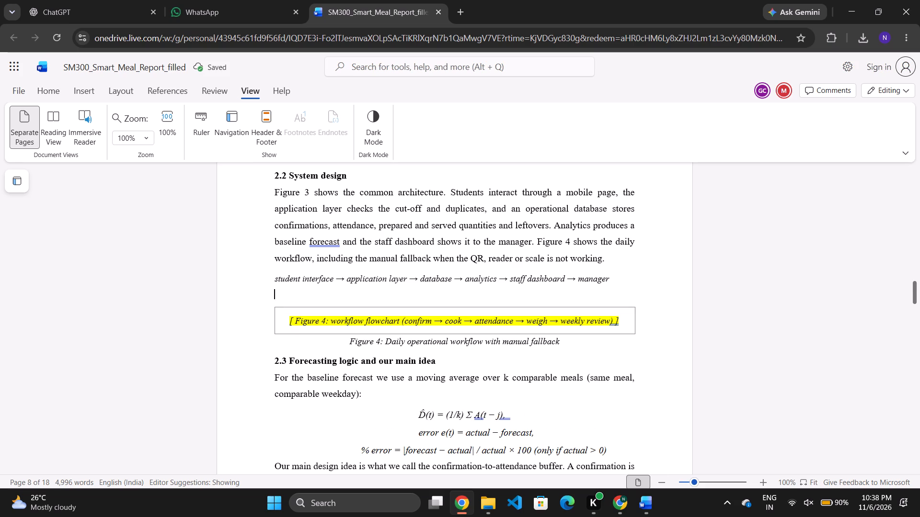
type("the")
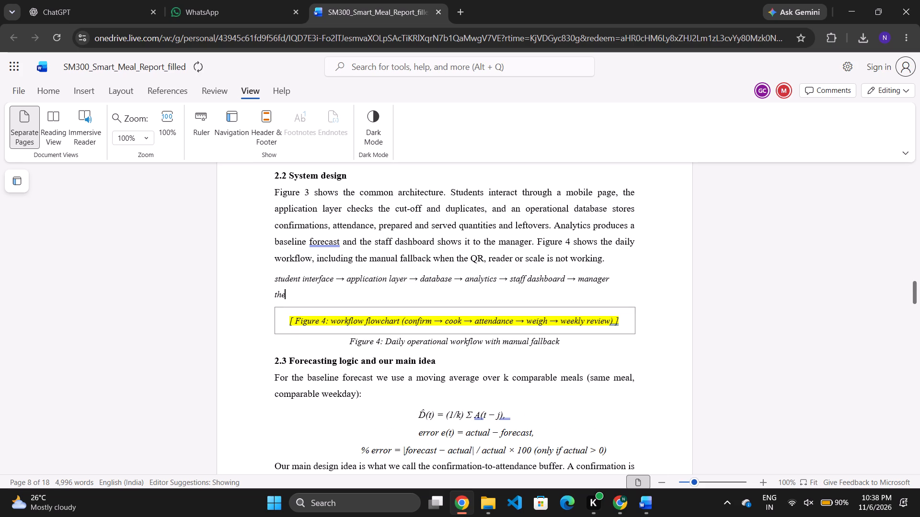
key("BackSpace")
key("BackSpace")
key("BackSpace")
left_click(39, 95)
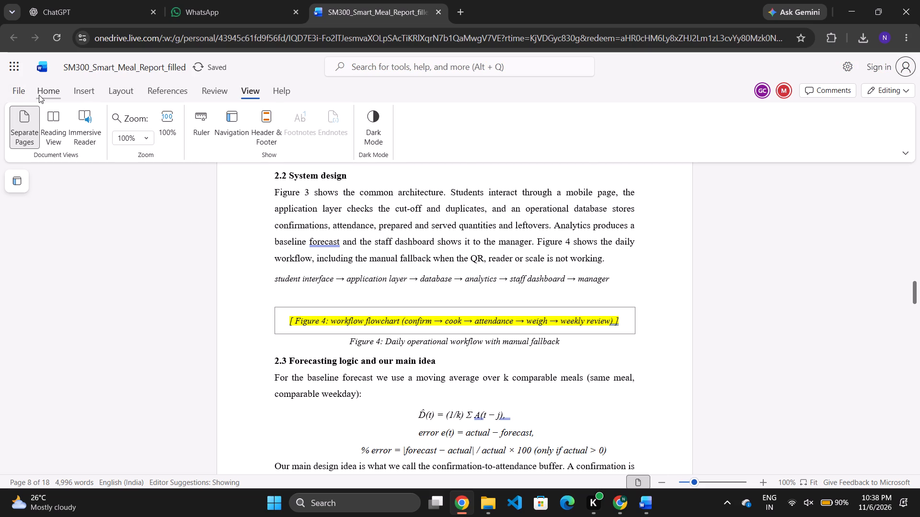
left_click(113, 134)
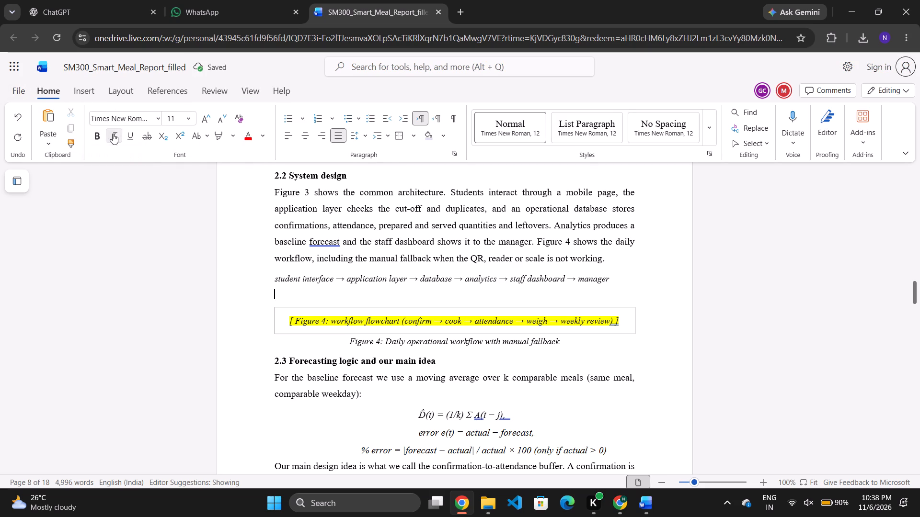
key("t")
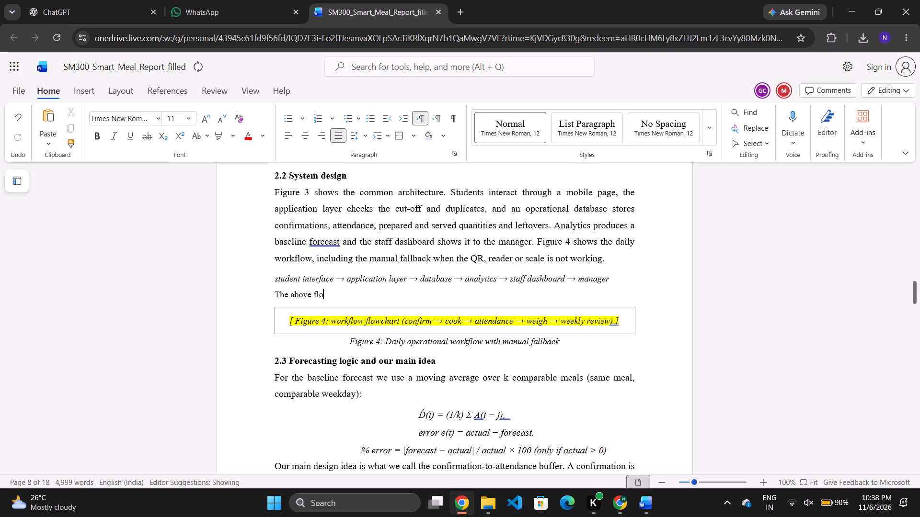
type("w chart is")
key("space")
type("architectu")
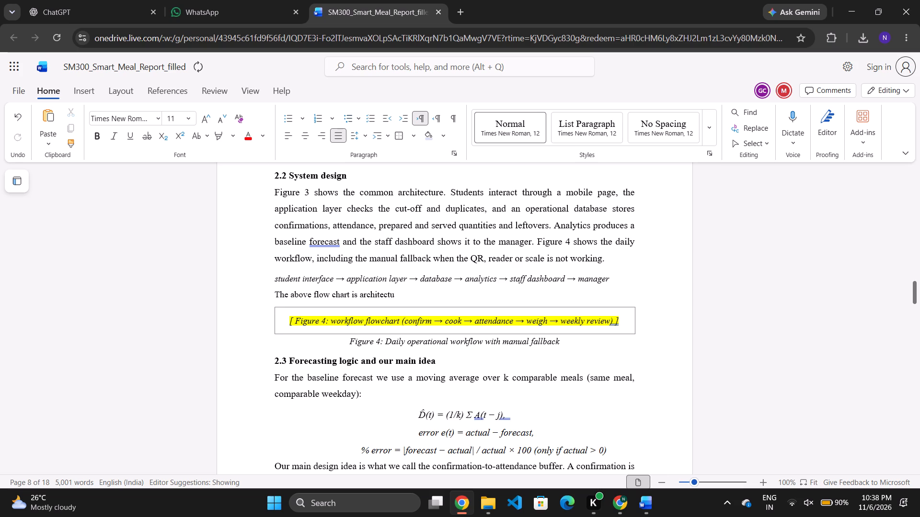
type("re of")
key("space")
type("mobile page")
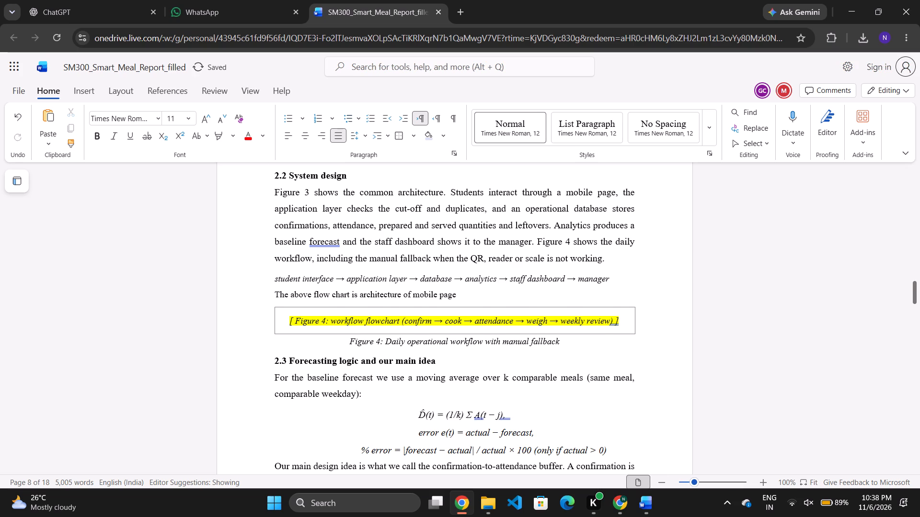
Delete the sentence "Figure 3 shows the common architecture." so the section 2.2 paragraph starts with "Students interact".
left_click_drag(444, 191, 275, 299)
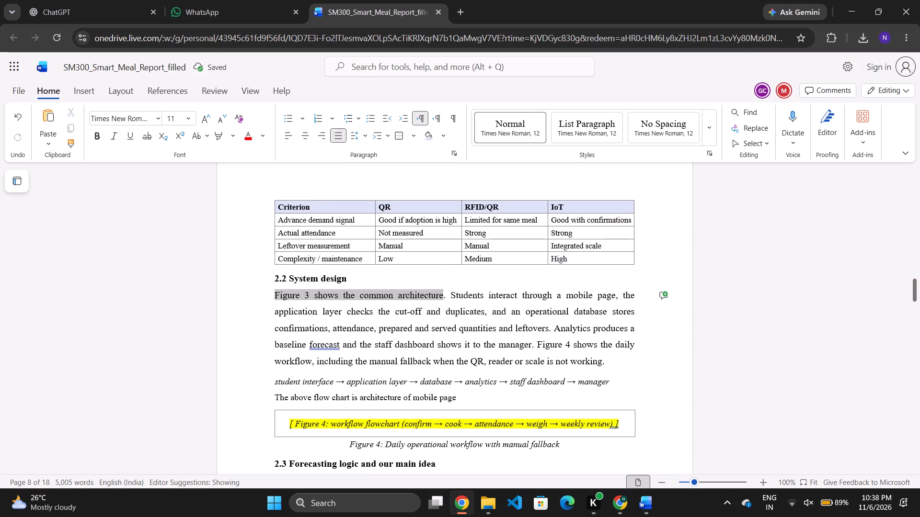
left_click_drag(275, 299, 274, 296)
key("BackSpace")
key("Right")
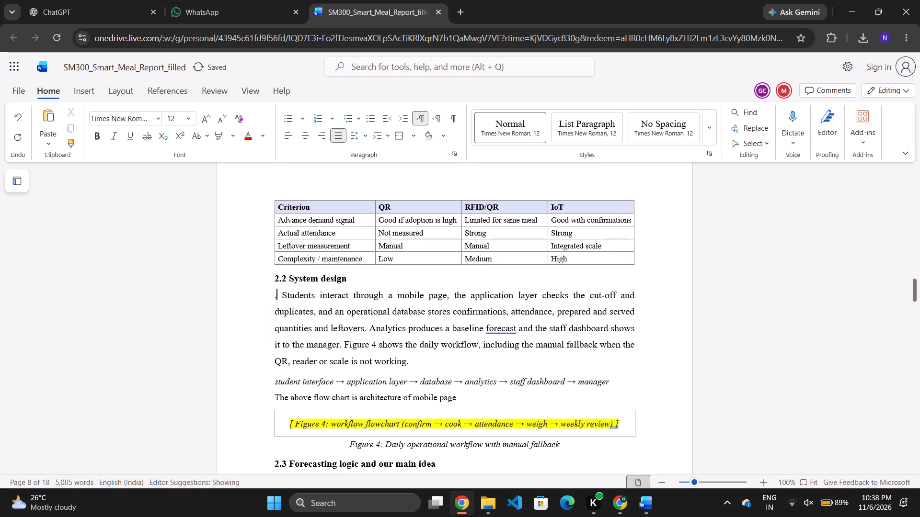
key("Right")
key("BackSpace")
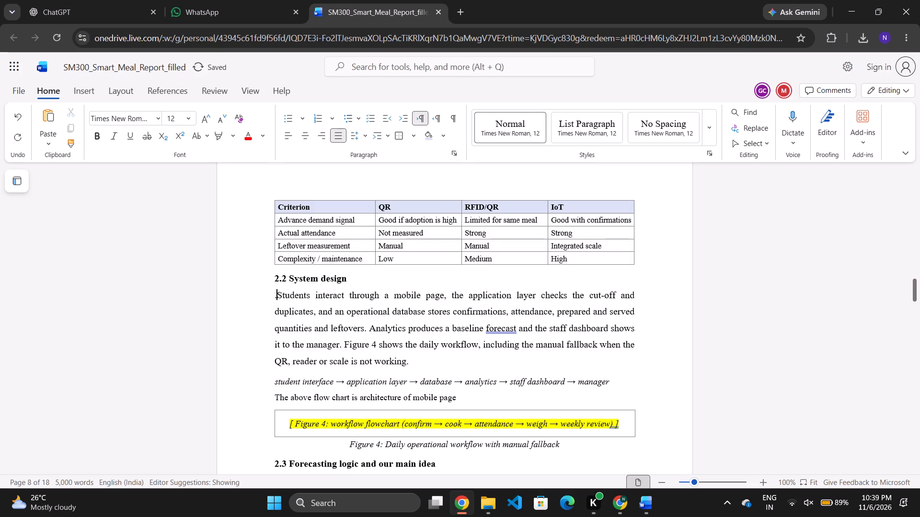
key("BackSpace")
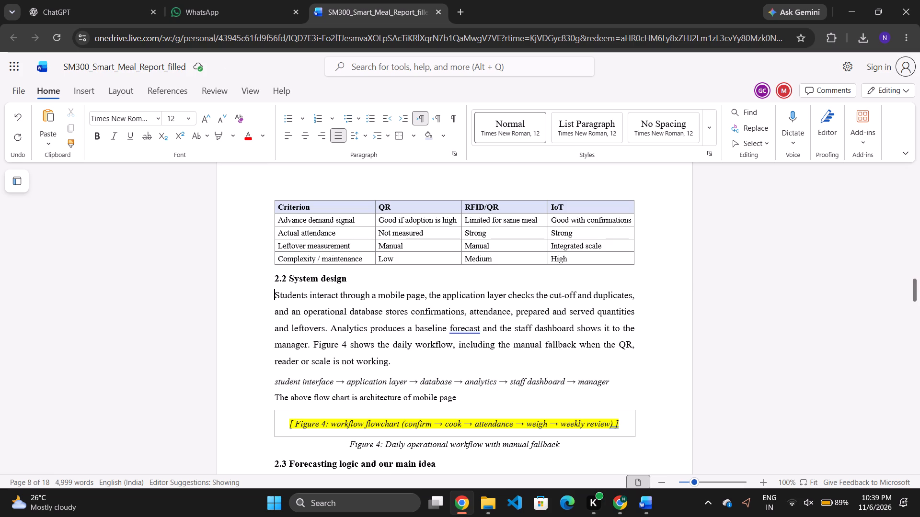
Delete the "Figure 4" reference before "shows the daily workflow" in the section 2.2 paragraph.
left_click_drag(314, 343, 378, 357)
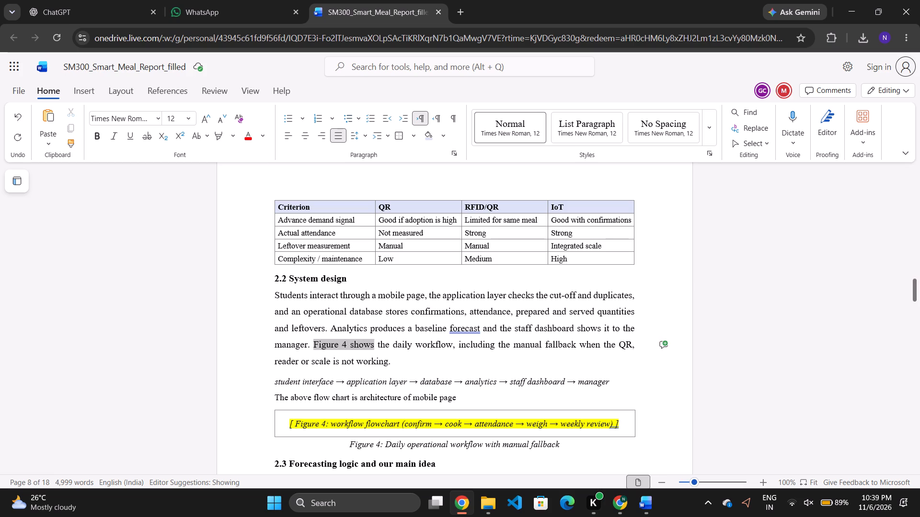
left_click_drag(378, 357, 395, 365)
left_click(342, 344)
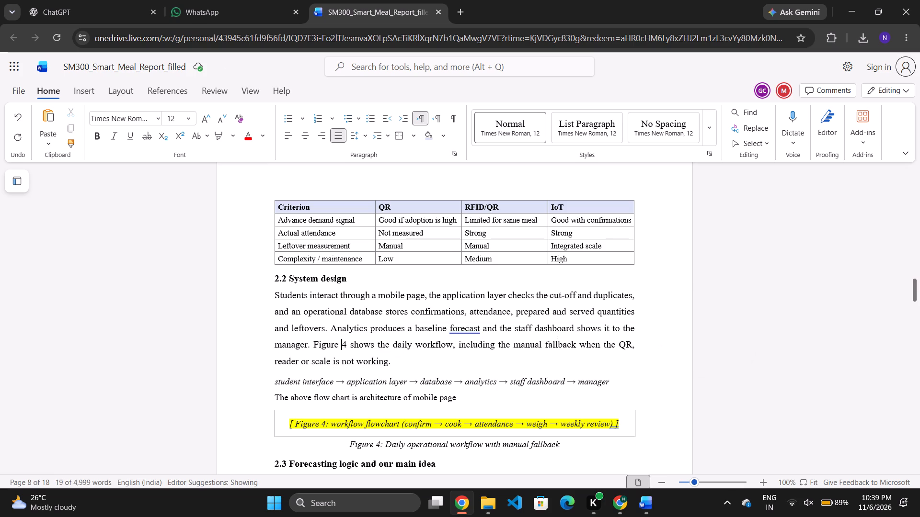
key("BackSpace")
key("BackSpace")
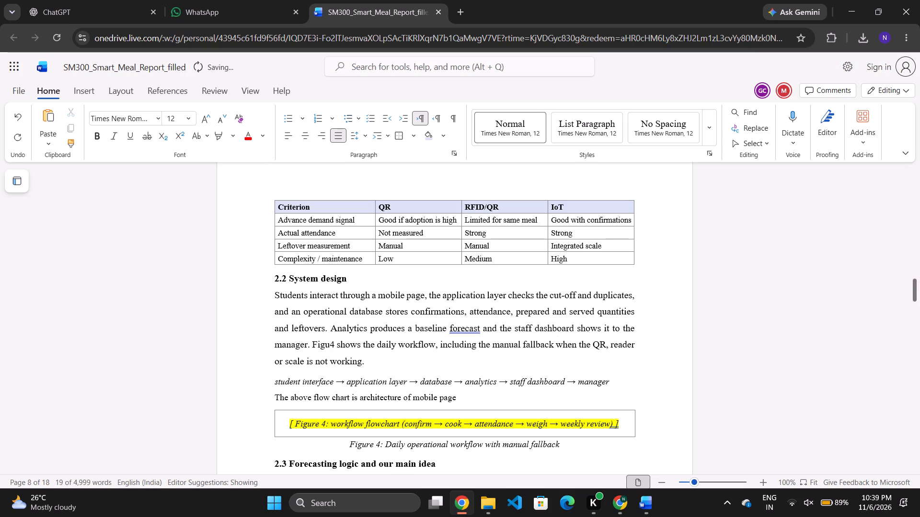
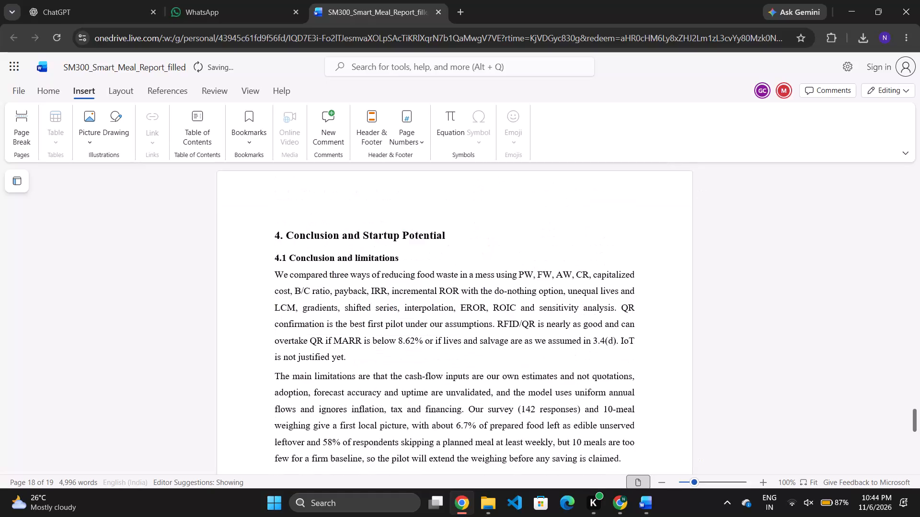
scroll(351, 337, "down", 2)
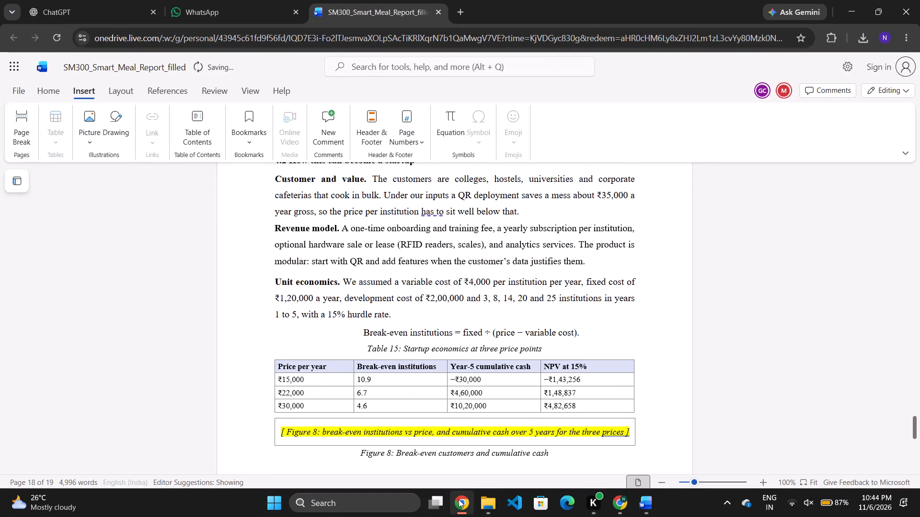
left_click(459, 499)
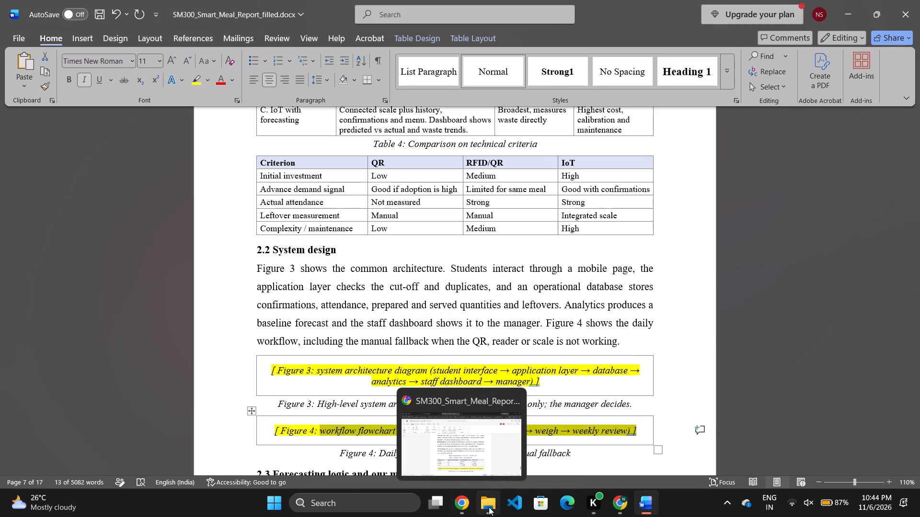
left_click(463, 501)
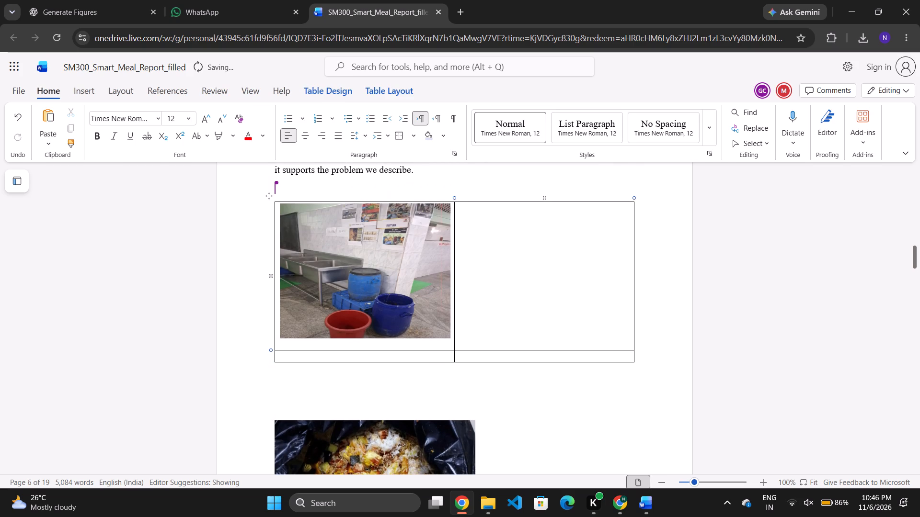
key("ctrl+c")
key("ctrl+v")
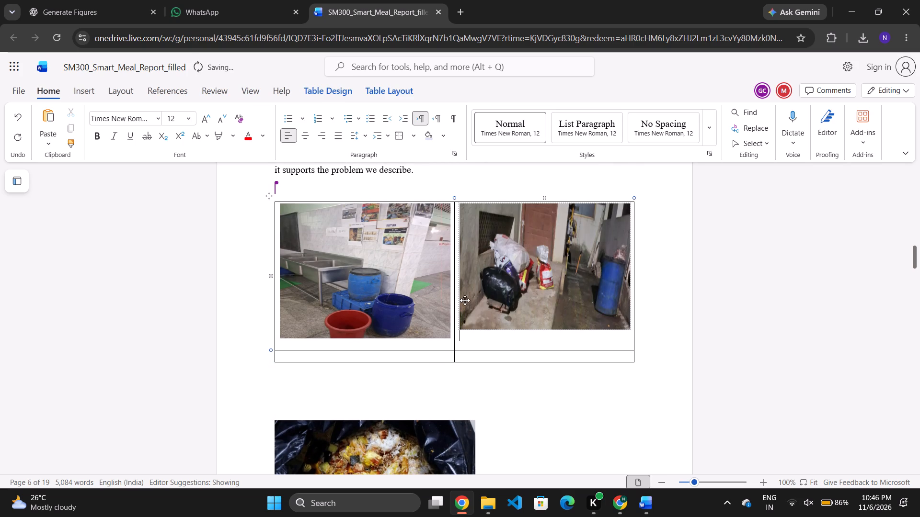
Resize the garbage bags photo in the table to about 2.33 inches high and 2.88 inches wide.
left_click(521, 305)
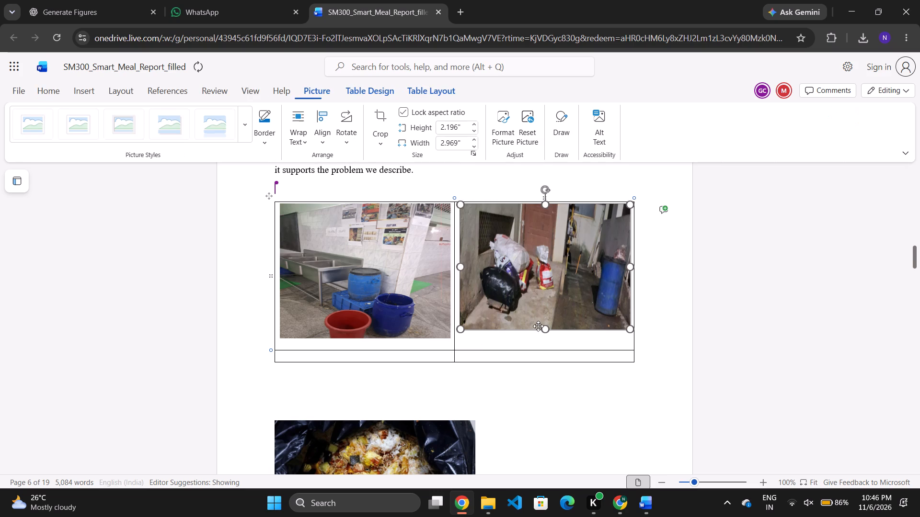
left_click_drag(548, 326, 544, 334)
scroll(376, 388, "down", 1)
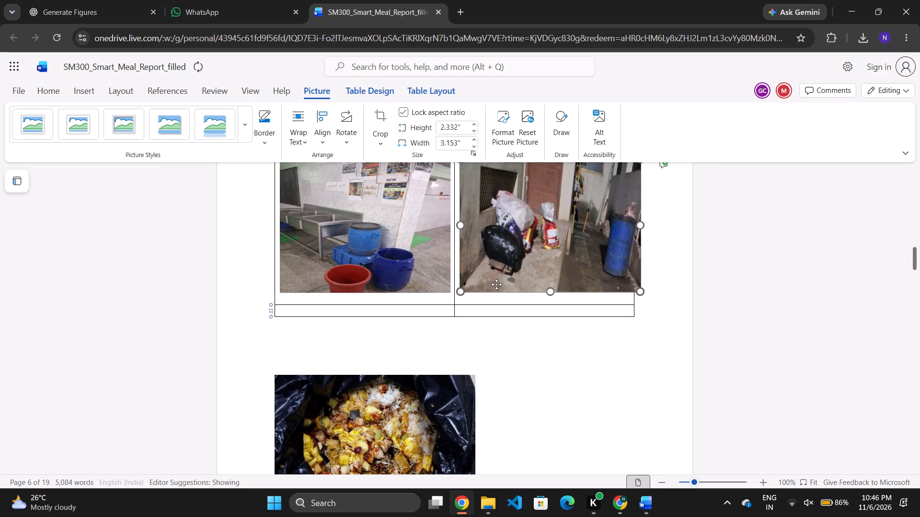
left_click_drag(639, 223, 631, 227)
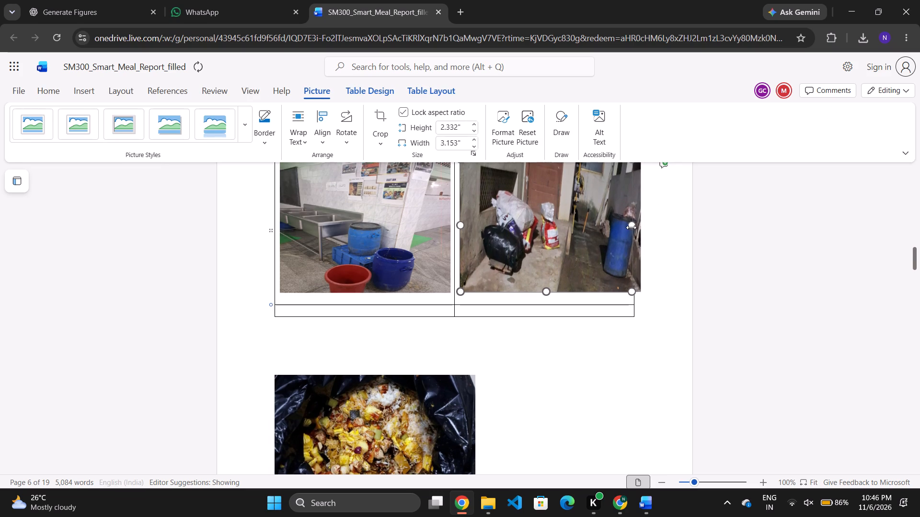
left_click_drag(631, 227, 631, 228)
Move the photo of food waste in a black bag into the first cell of the table's second row.
scroll(510, 247, "down", 1)
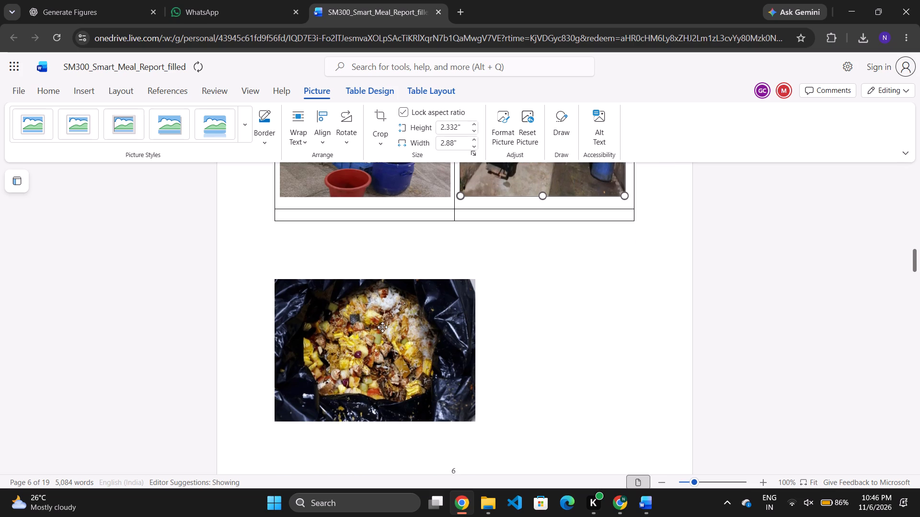
left_click(382, 327)
key("ctrl+c")
left_click(382, 327, "ctrl")
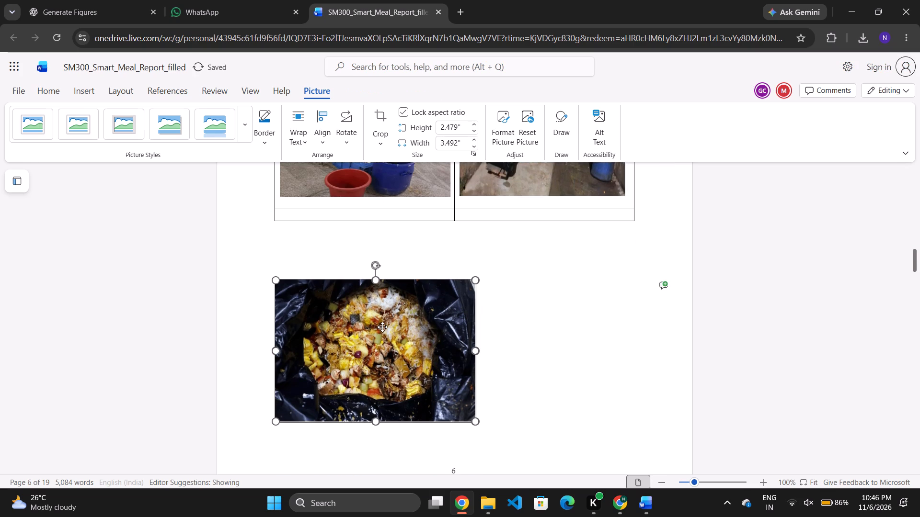
left_click(317, 215)
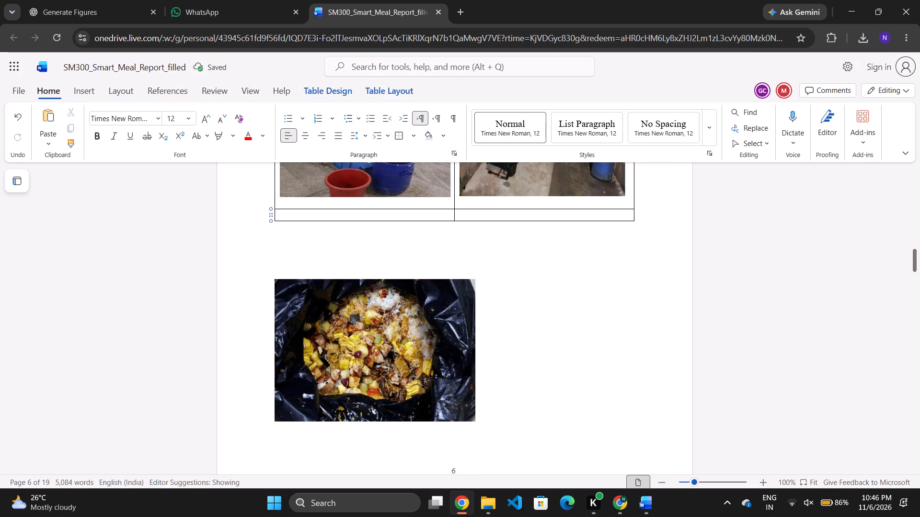
left_click(352, 287)
key("ctrl+x")
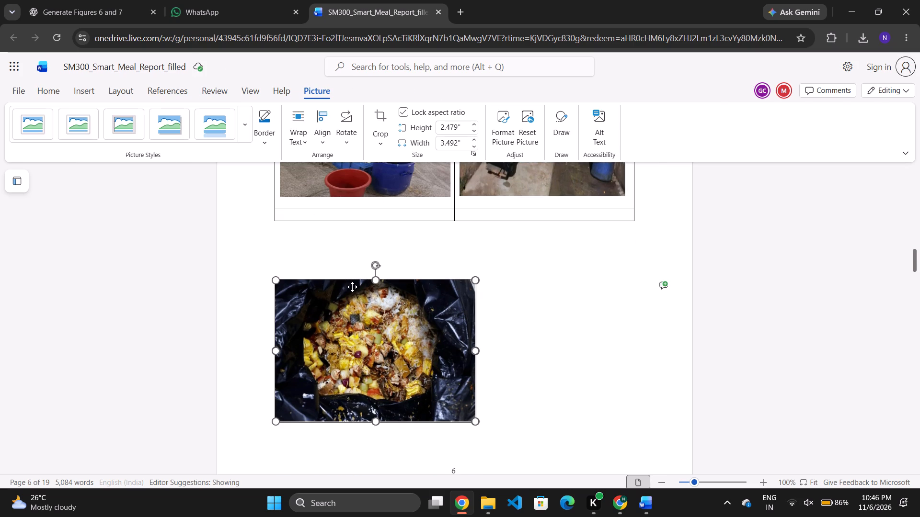
left_click(346, 215)
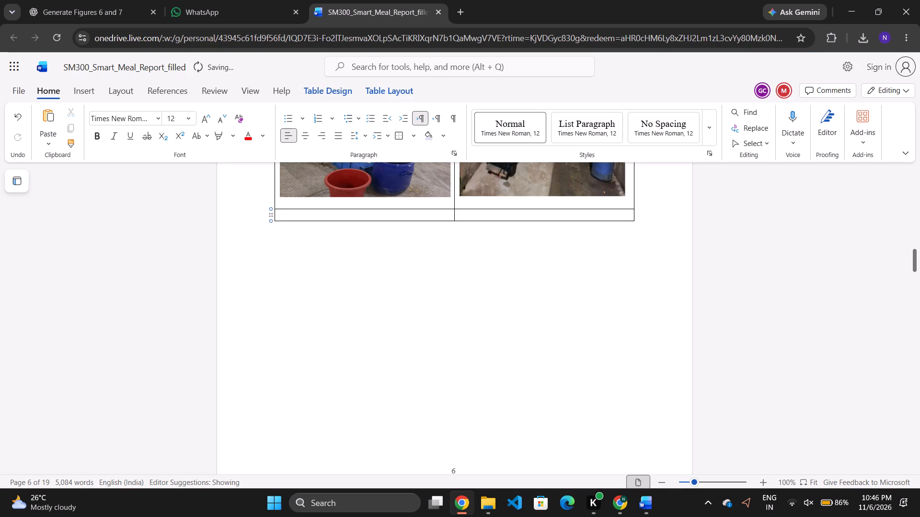
key("ctrl+v")
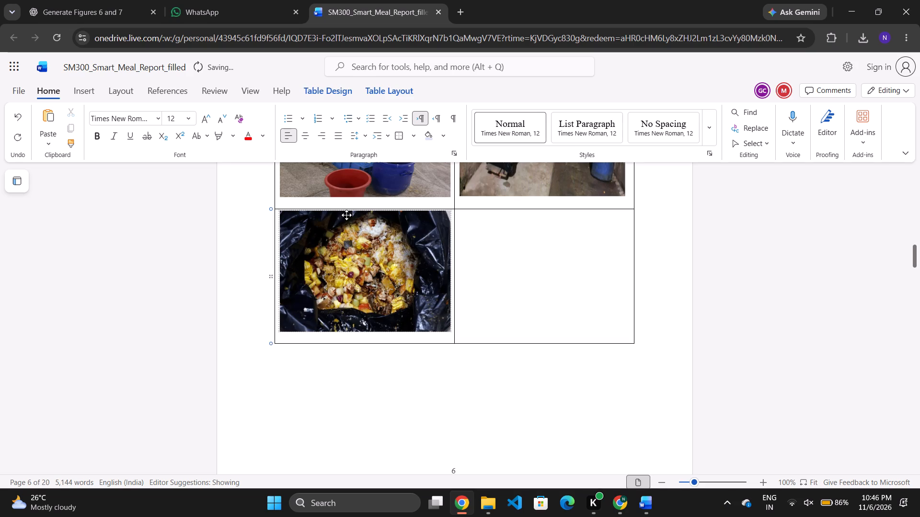
Shrink the large bananas photo above Table 1 to about 3.4 inches high and 4.1 inches wide.
scroll(374, 325, "down", 3)
left_click(432, 411)
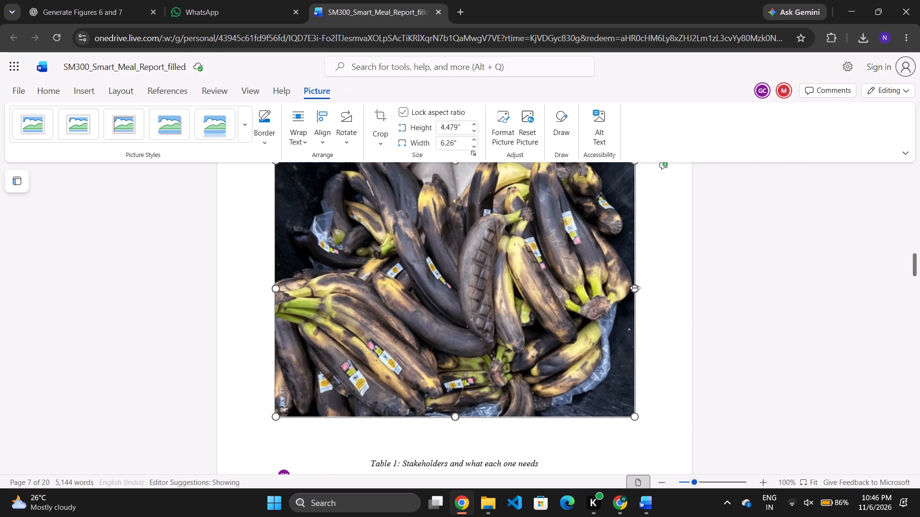
left_click_drag(634, 285, 510, 289)
scroll(510, 289, "up", 1)
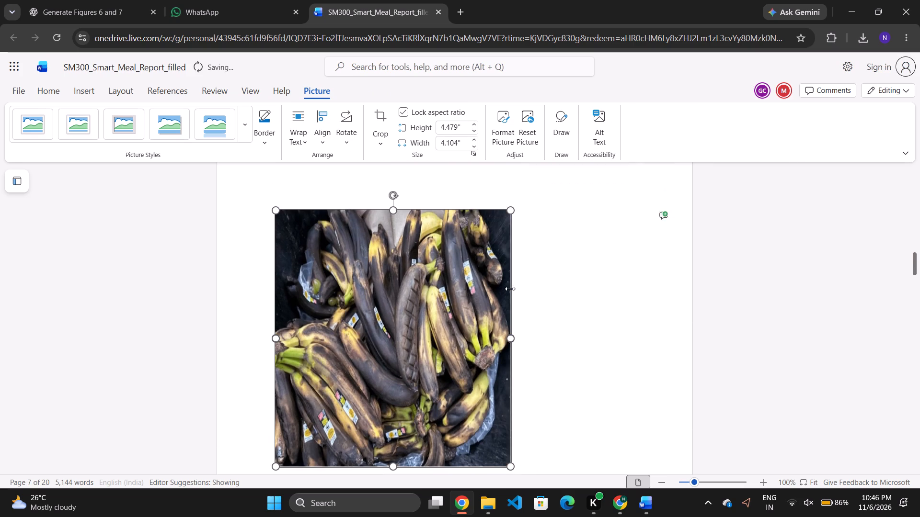
scroll(405, 457, "down", 1)
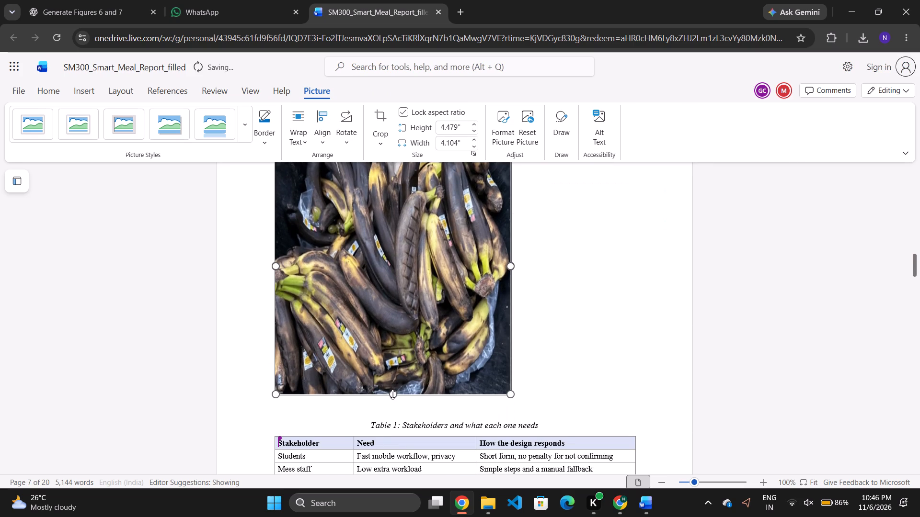
left_click_drag(392, 394, 398, 332)
Move the bananas photo into the second cell of the table's second row.
scroll(398, 332, "up", 1)
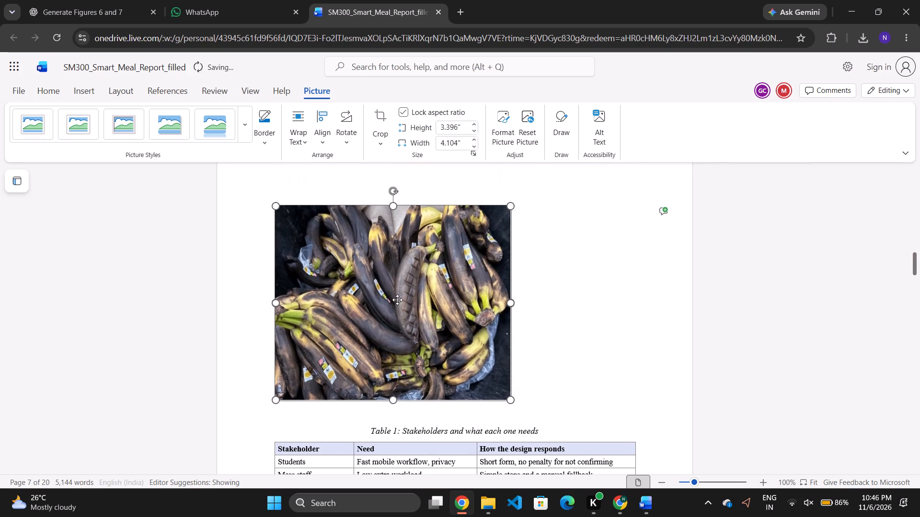
left_click(398, 292)
key("ctrl+x")
scroll(442, 255, "up", 3)
left_click(510, 270)
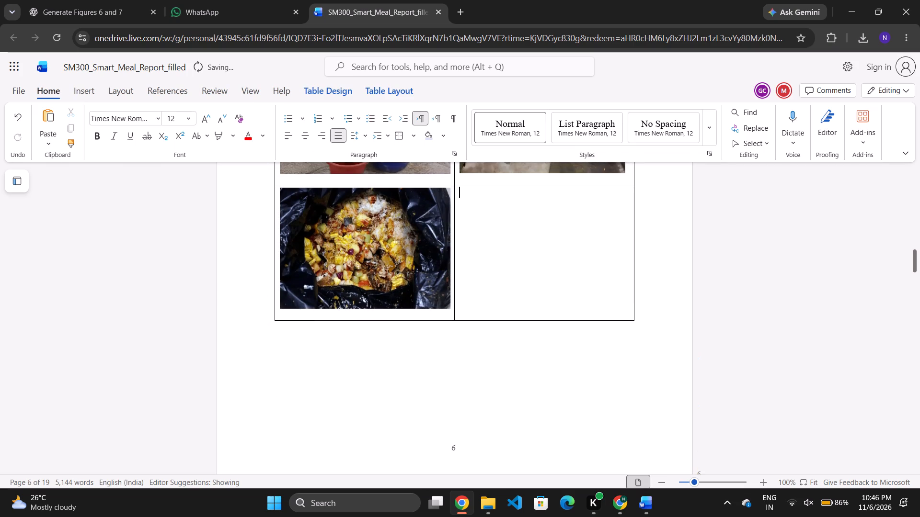
key("ctrl+v")
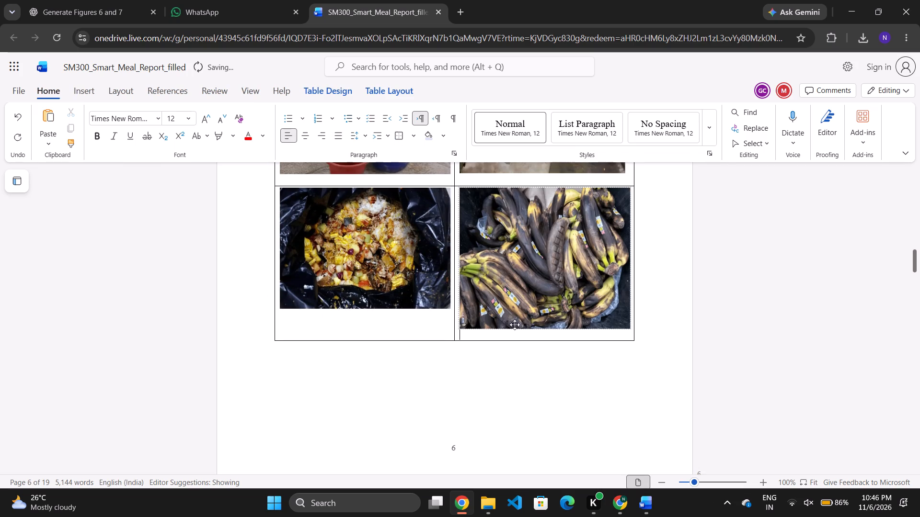
left_click(593, 292)
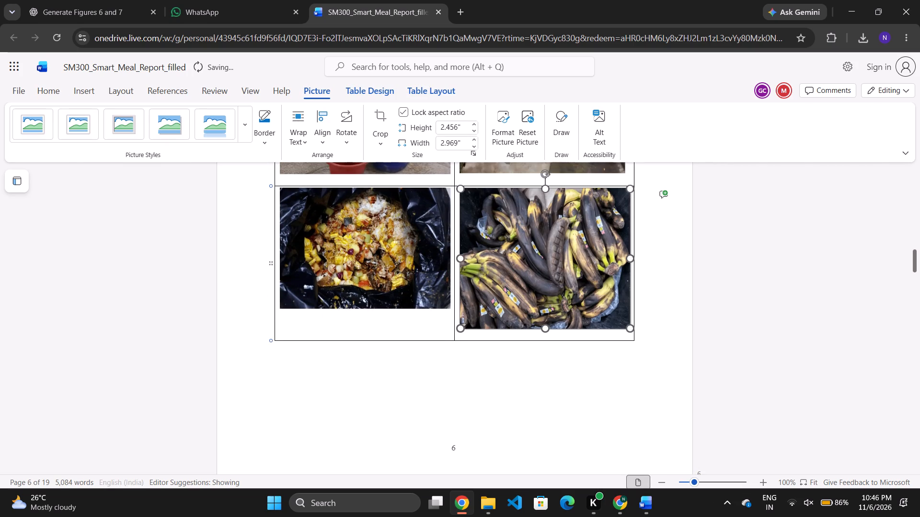
Enlarge the food waste photo in the table to about 2.44 inches high and 3.44 inches wide.
left_click(367, 270)
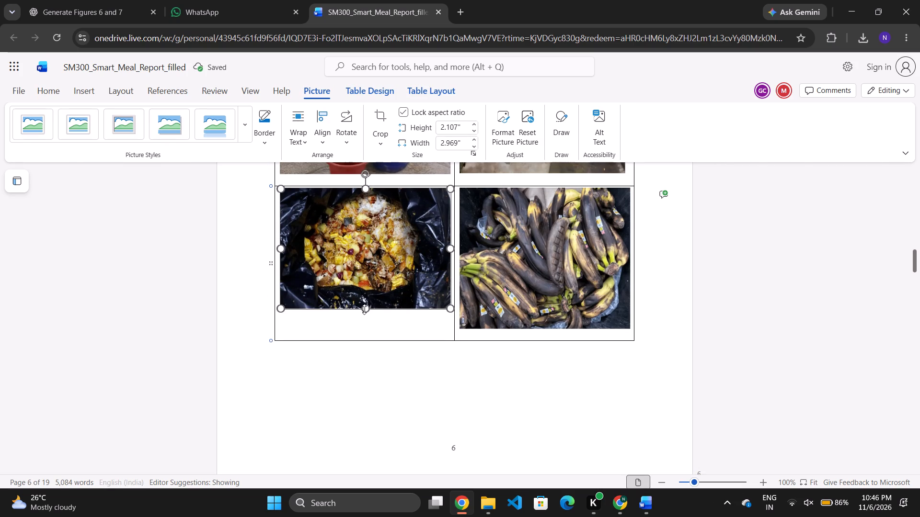
left_click_drag(364, 309, 361, 328)
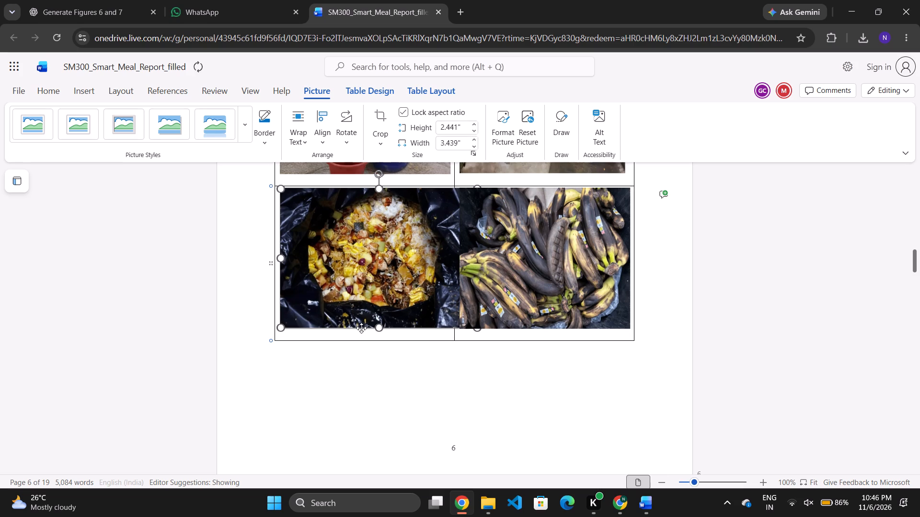
left_click(449, 252)
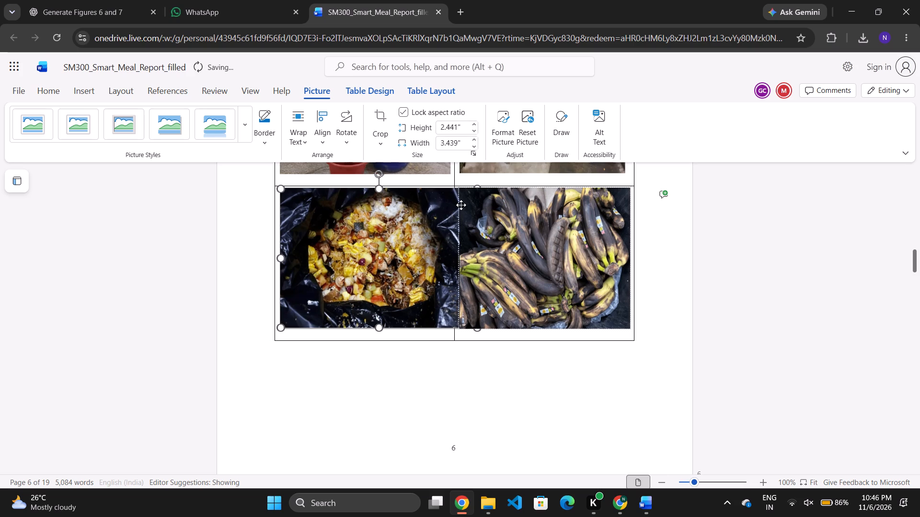
left_click(382, 333)
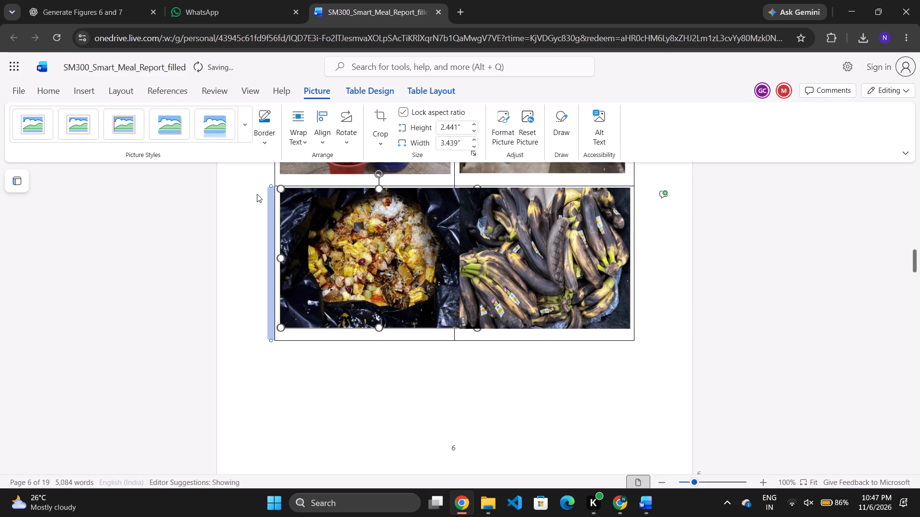
left_click_drag(338, 233, 325, 258)
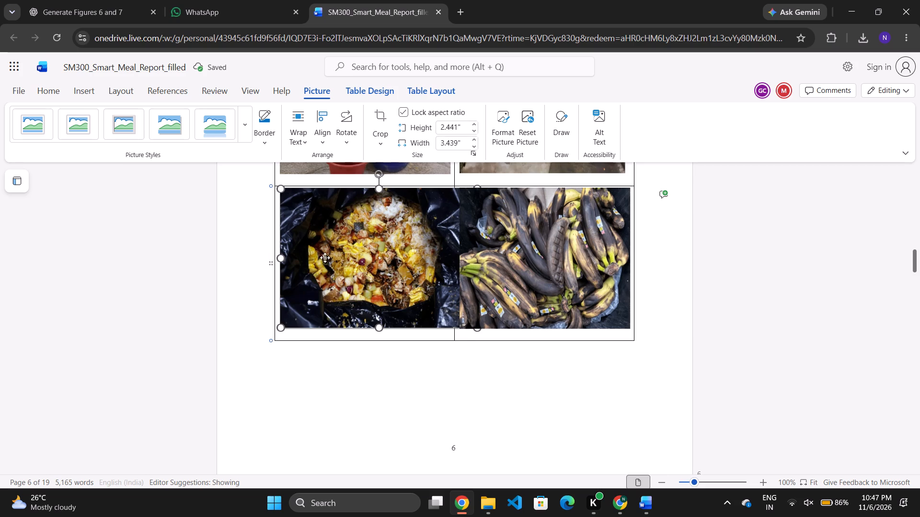
left_click_drag(325, 258, 310, 281)
Move the food waste photo out to the space below the table and narrow it to about 2.73 inches.
left_click(312, 206)
key("ctrl+x")
left_click(312, 367)
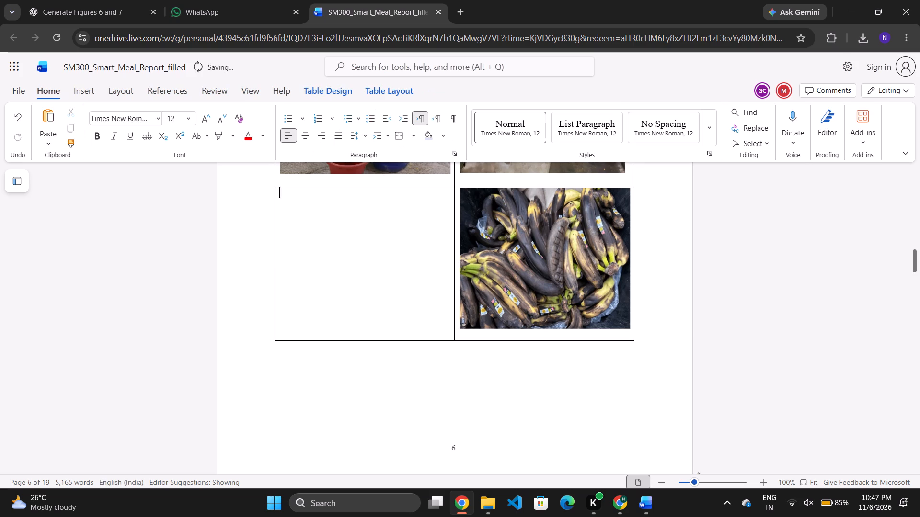
key("ctrl+v")
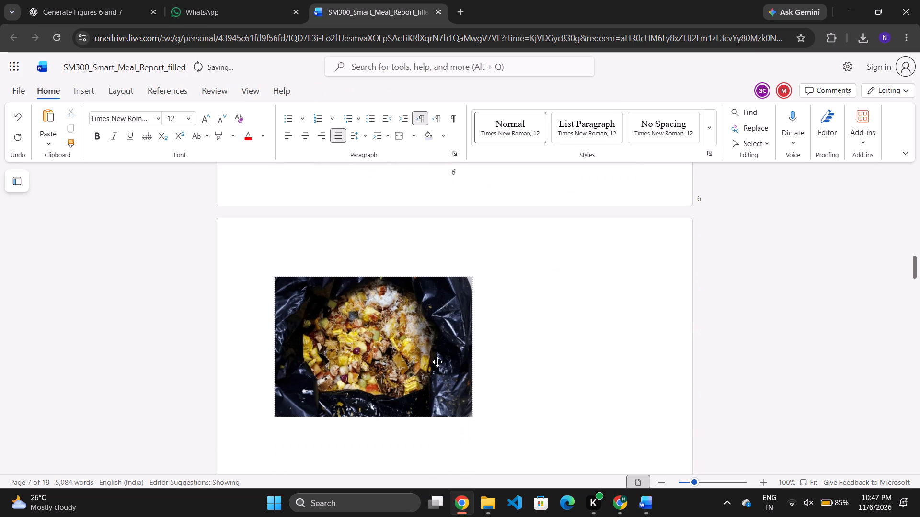
left_click(434, 346)
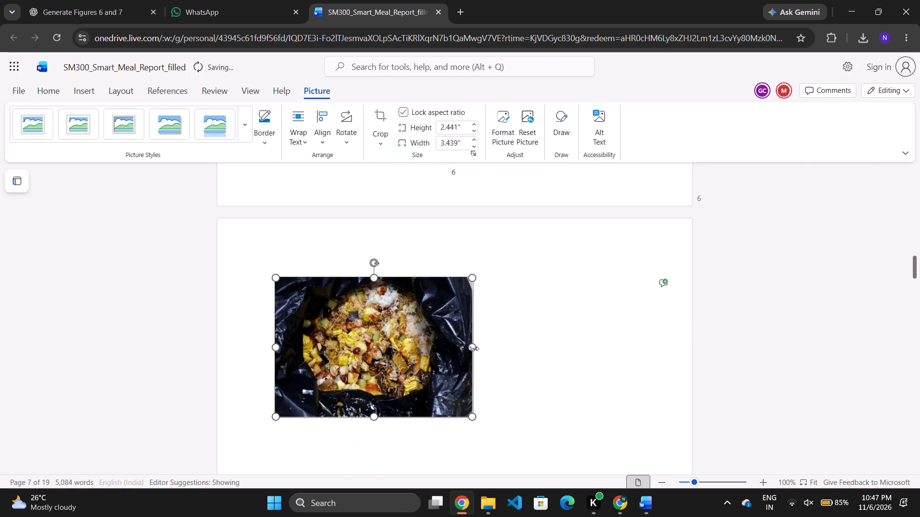
left_click_drag(473, 346, 433, 359)
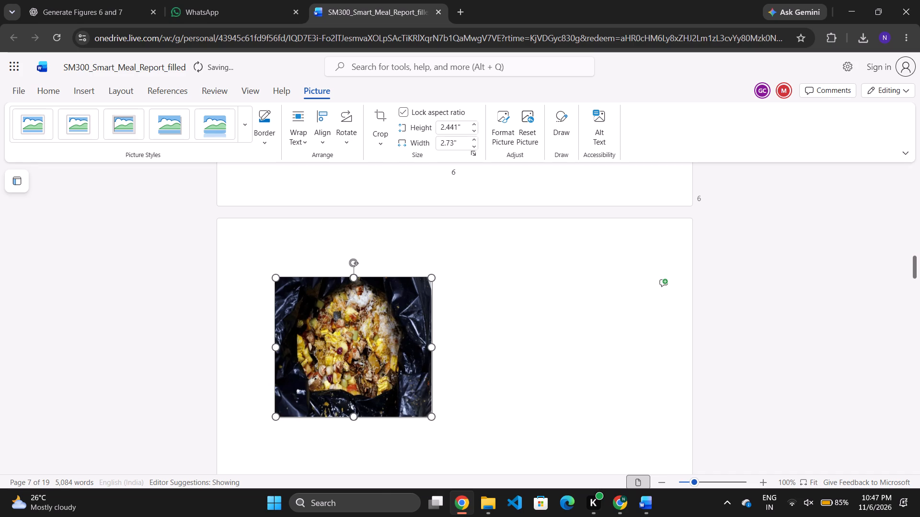
Move the narrowed food waste photo back into the first cell of the table's second row.
key("ctrl+x")
scroll(329, 229, "up", 1)
left_click(334, 197)
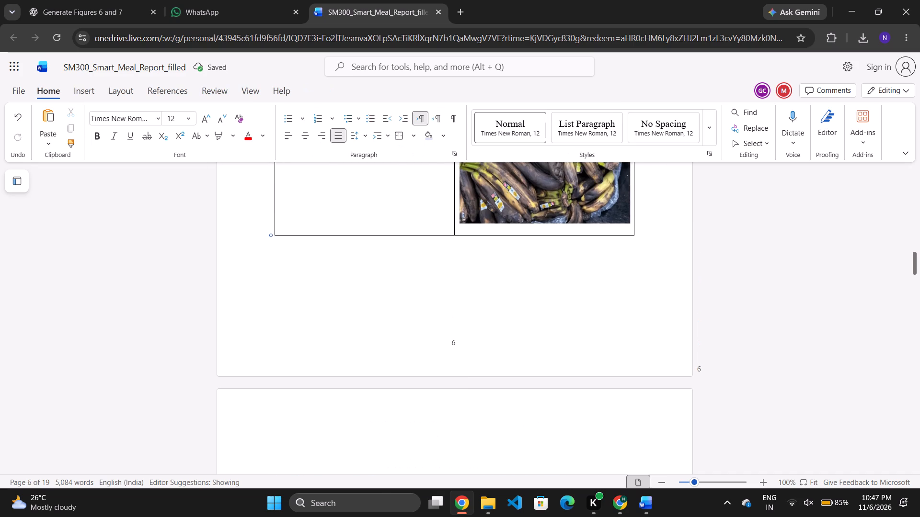
scroll(334, 197, "up", 1)
key("ctrl+v")
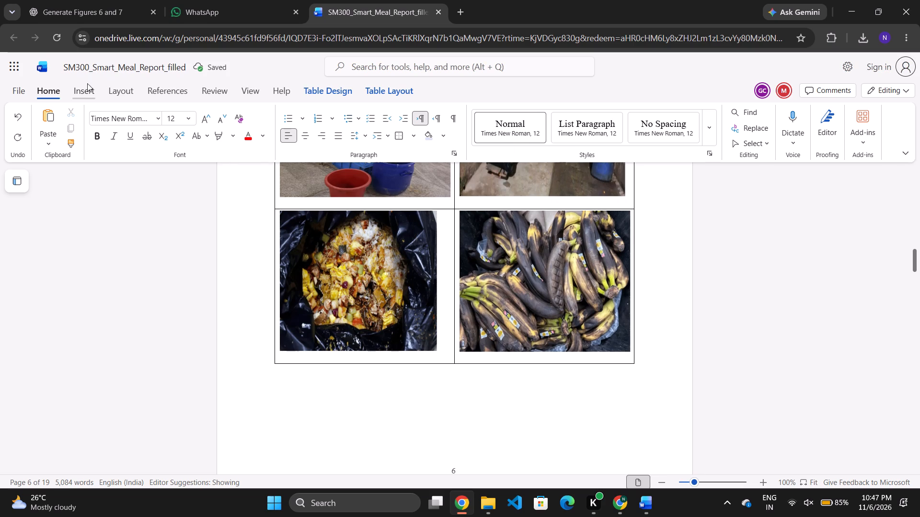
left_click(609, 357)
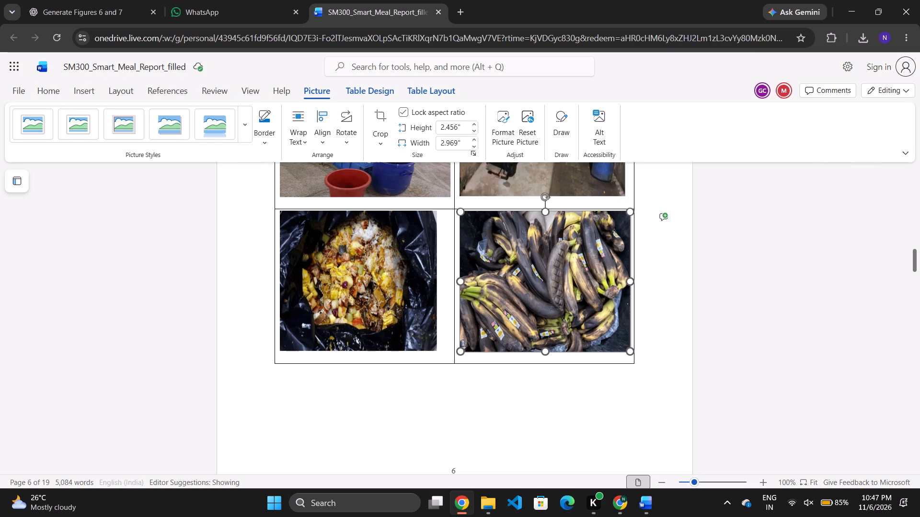
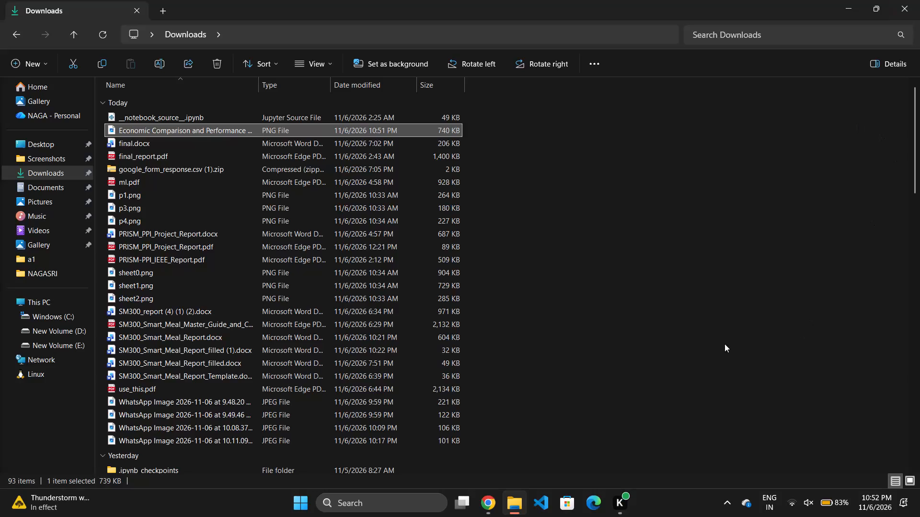
Switch from the Downloads folder to the SM300_Smart_Meal_Report_filled document in Chrome.
left_click(490, 508)
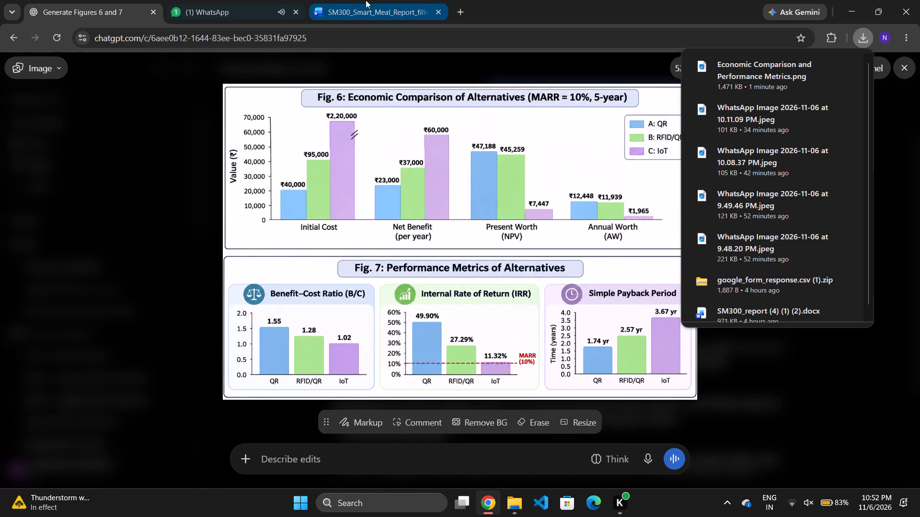
left_click(366, 0)
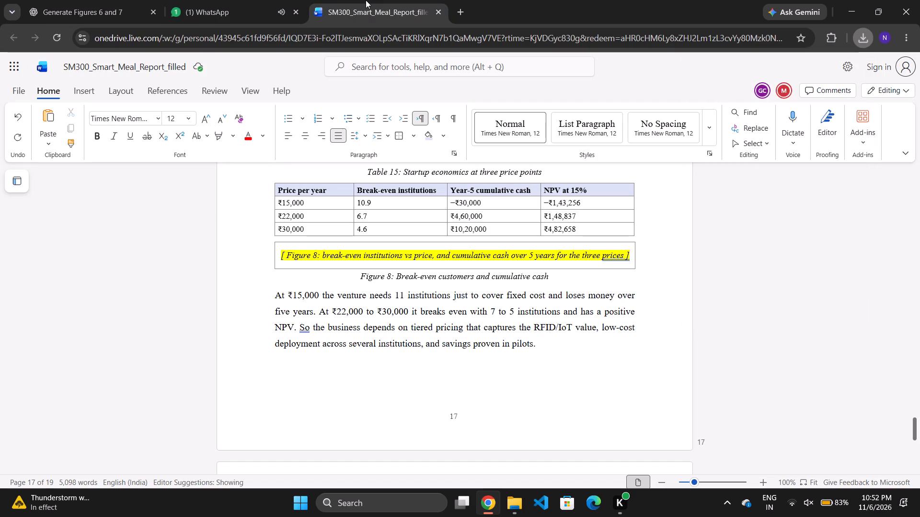